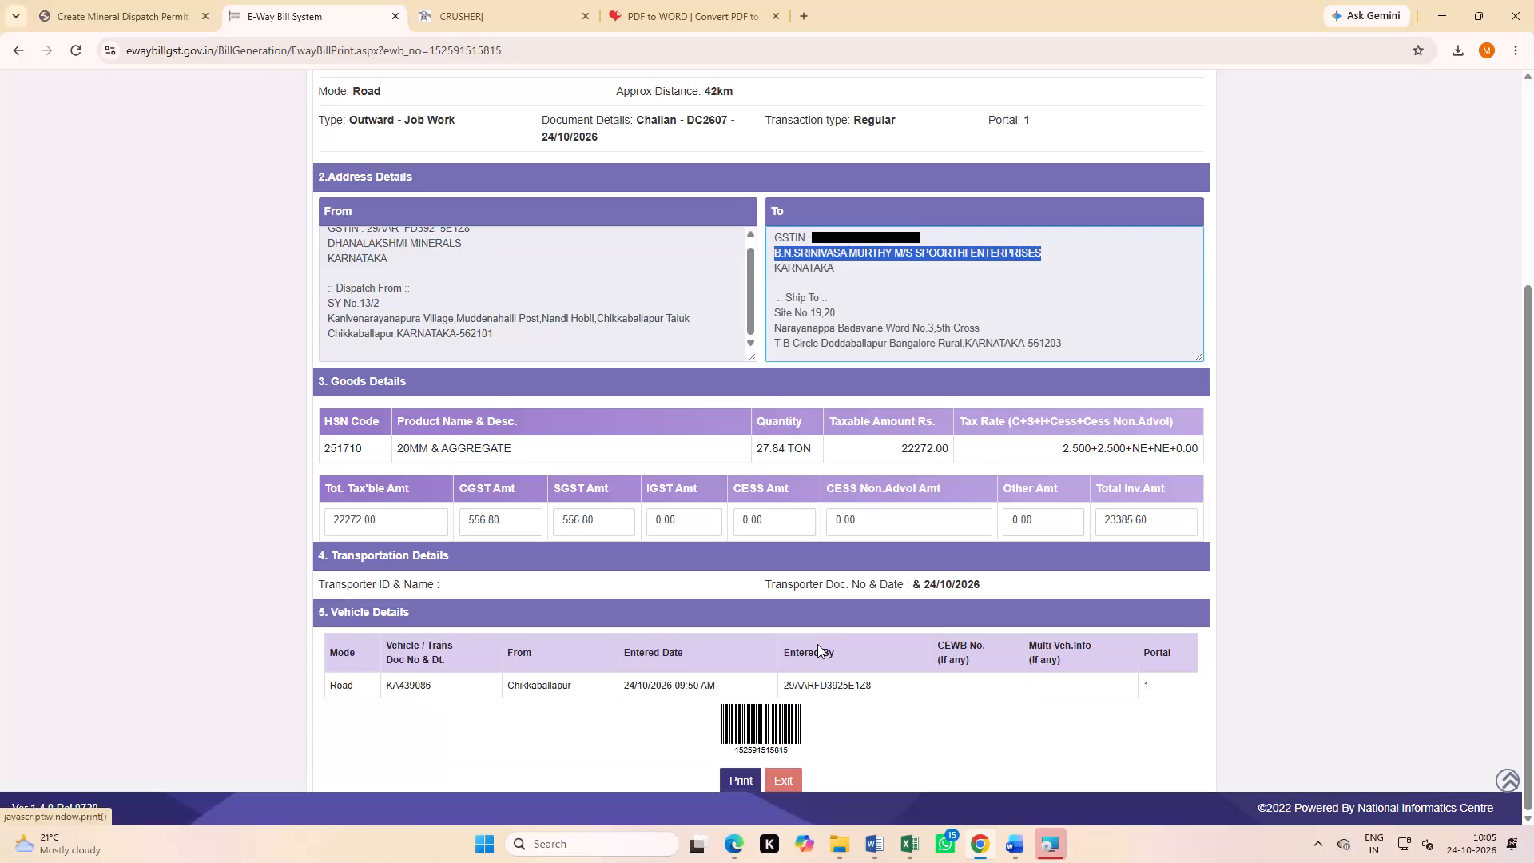
Print the e-Way Bill in portrait layout on the Canon LBP6030/6040/6018L (Copy 1) printer.
click(734, 781)
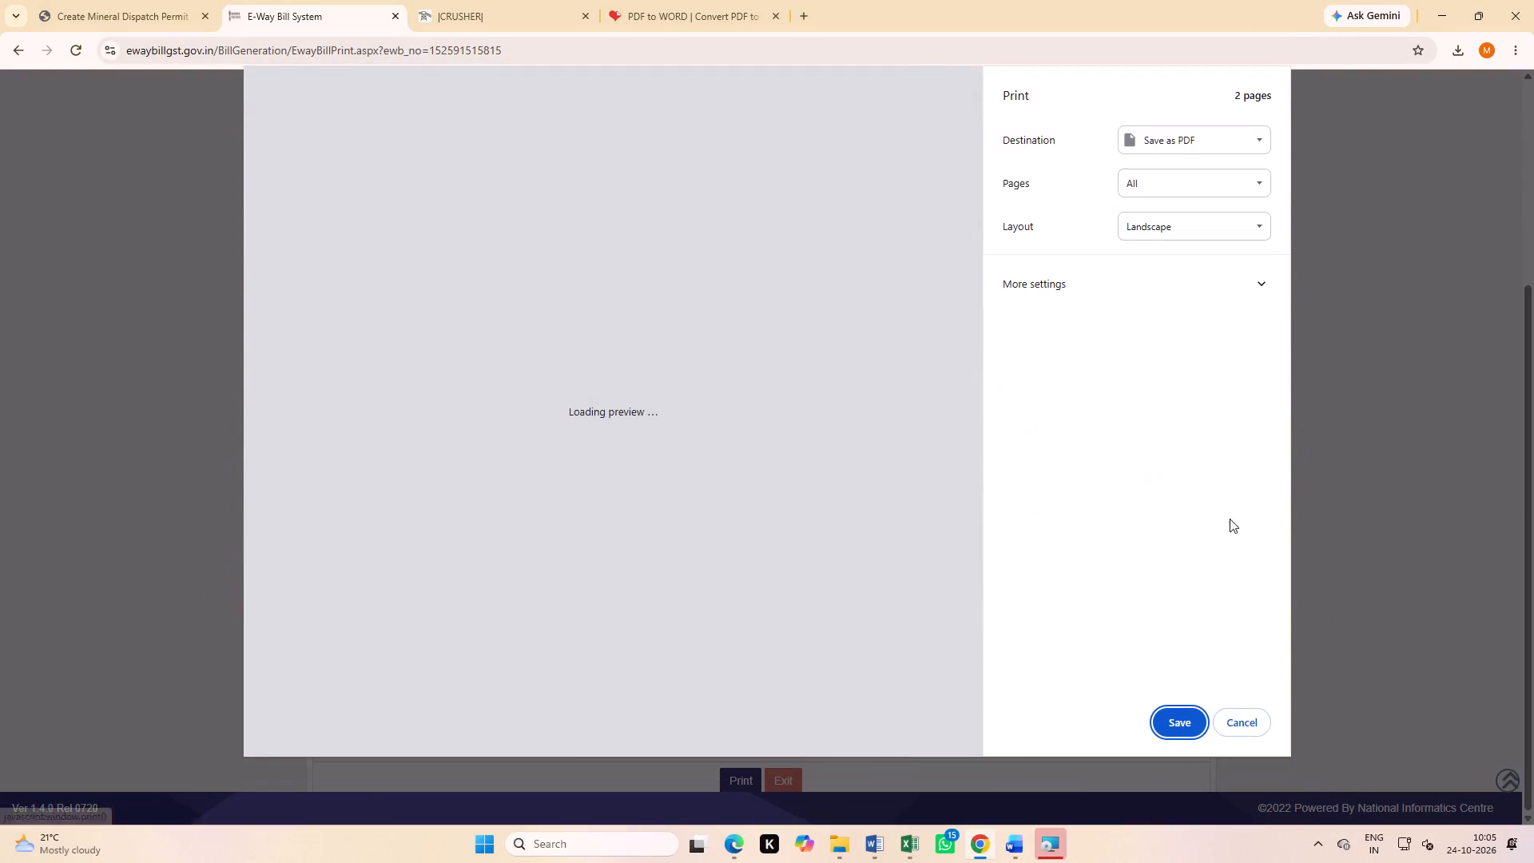
click(1158, 142)
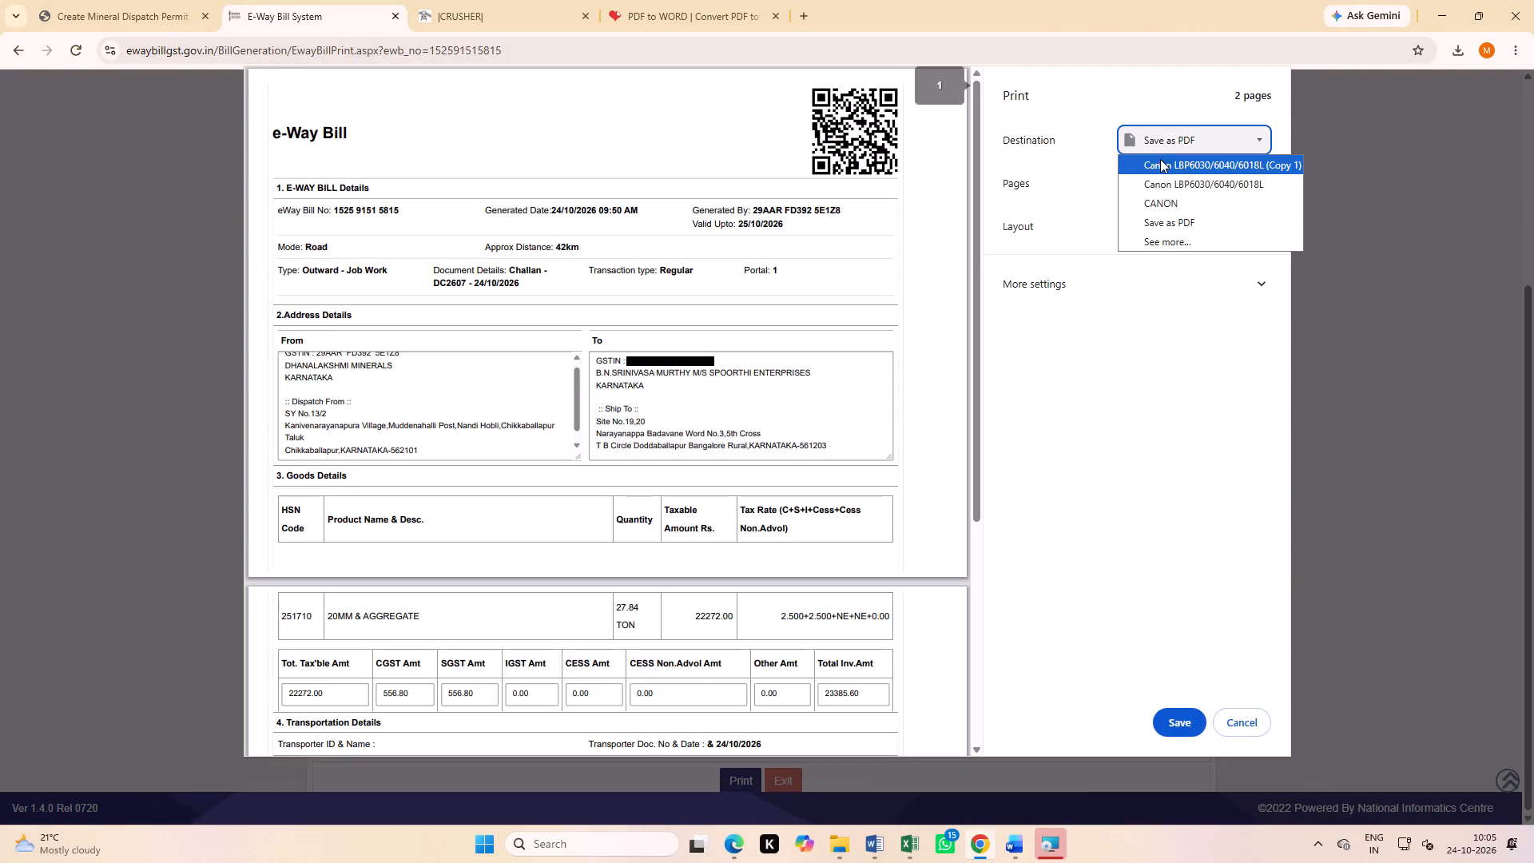
click(1160, 165)
click(1143, 268)
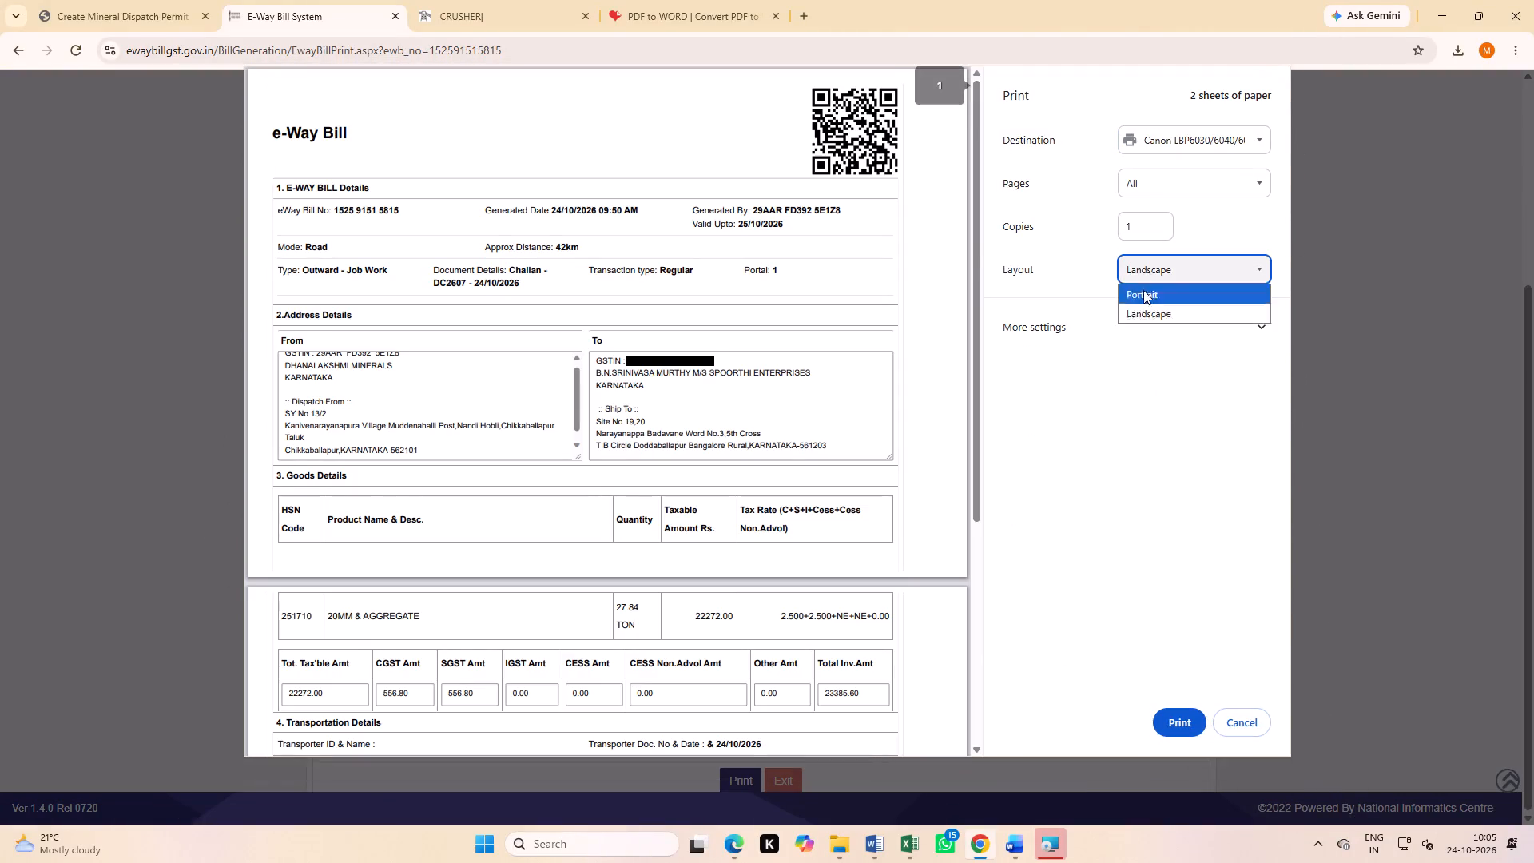
click(1143, 290)
click(1180, 722)
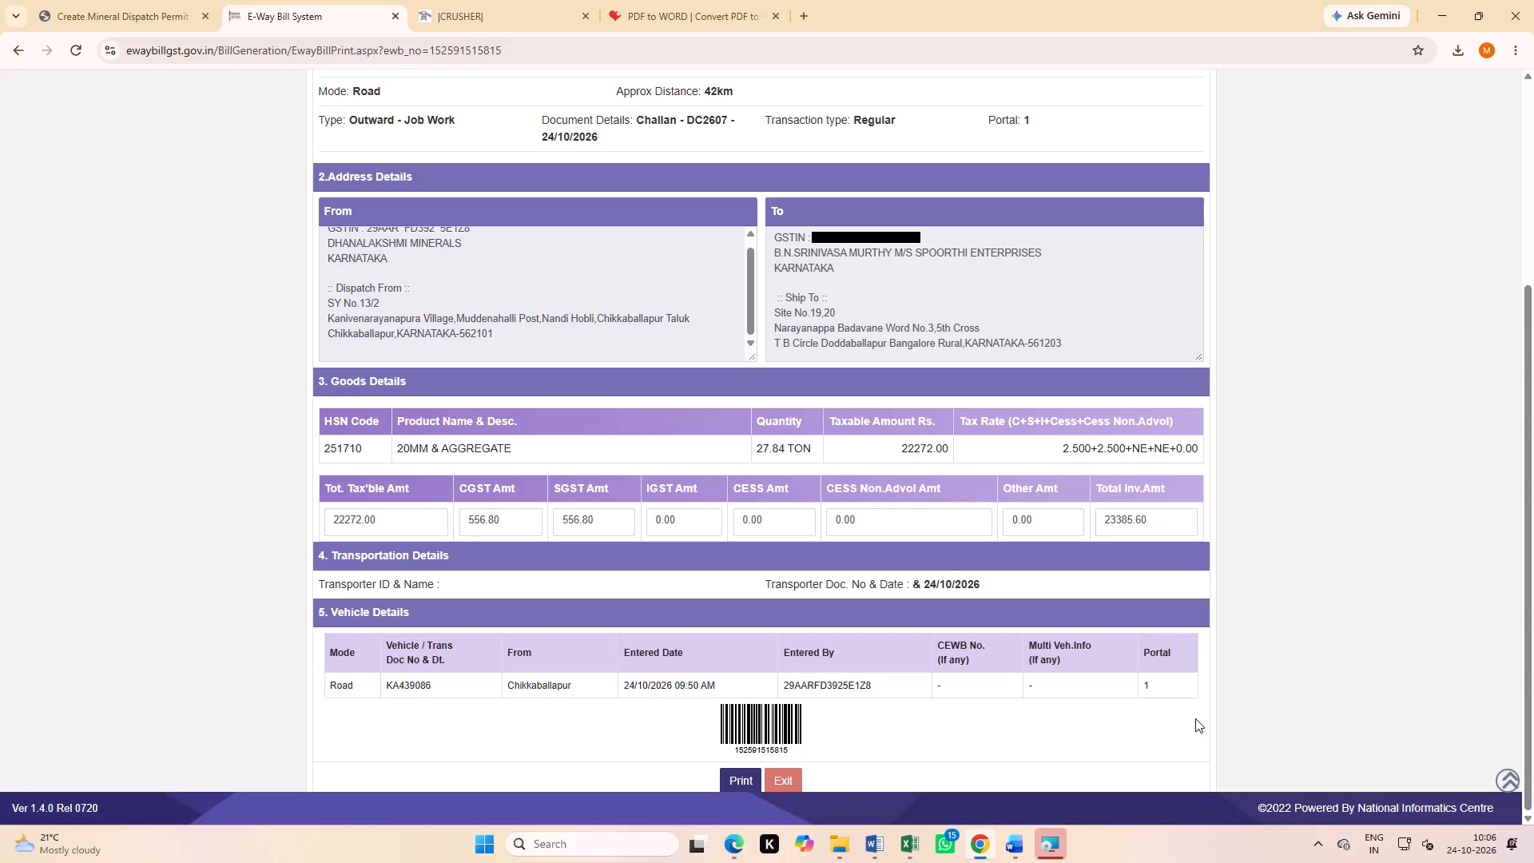
Switch to the CRUSHER site and open the Outward Tare Weight page for weighment.
click(481, 14)
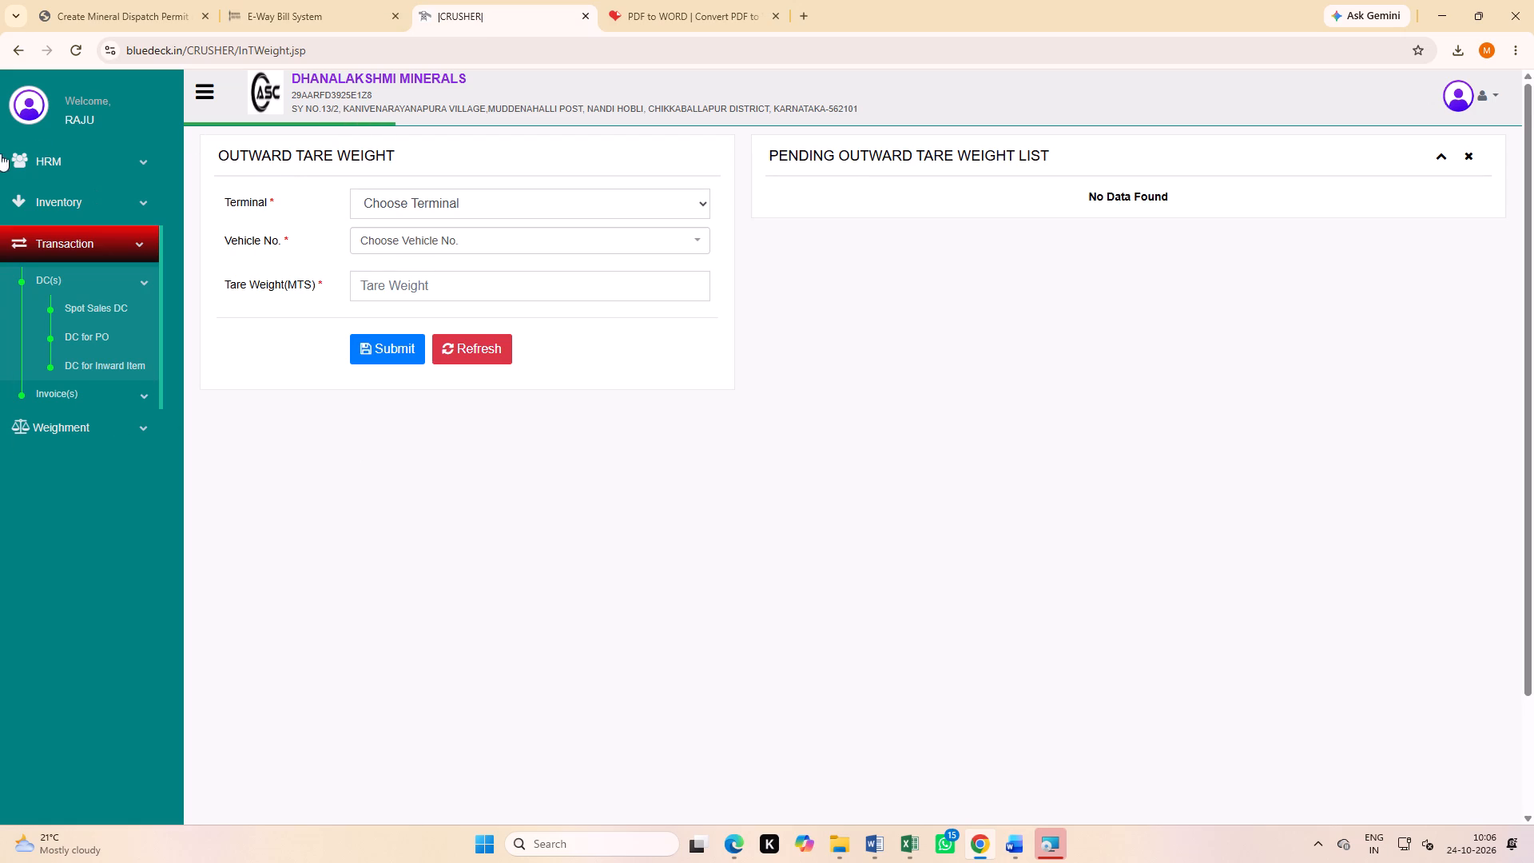
click(69, 414)
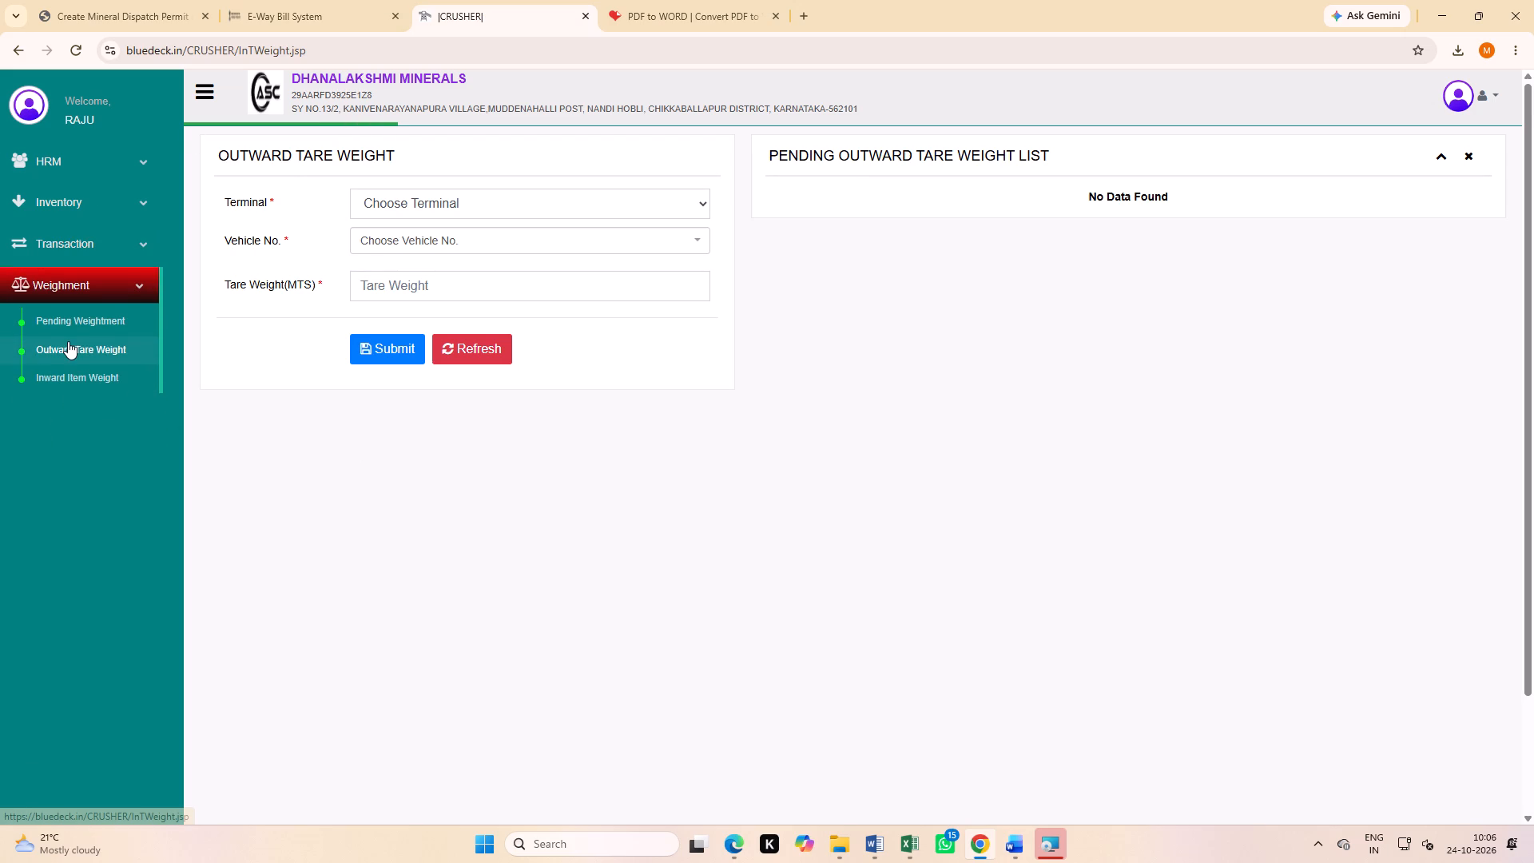
click(71, 352)
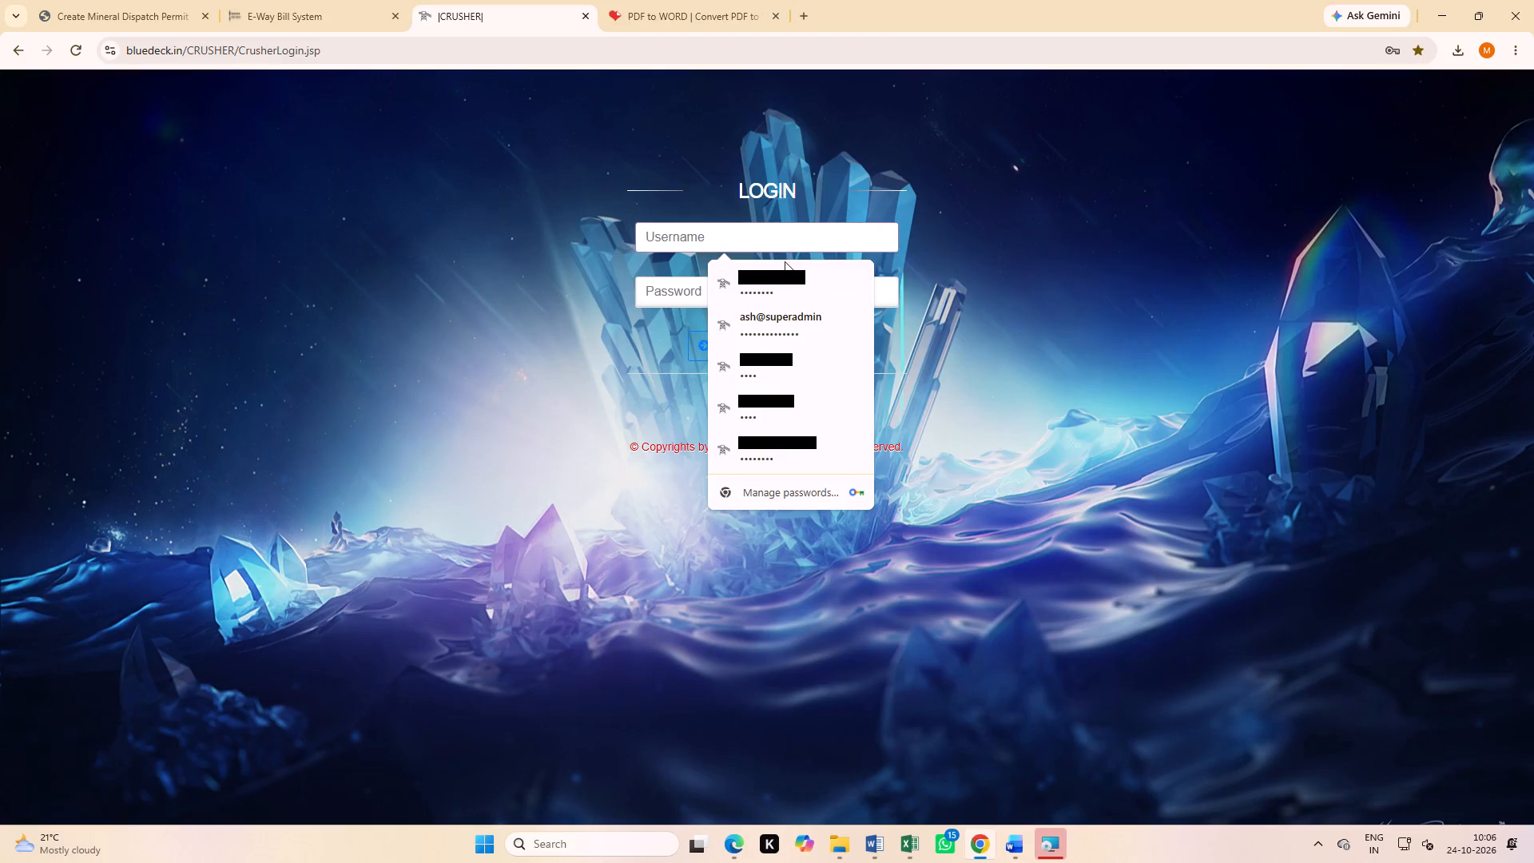
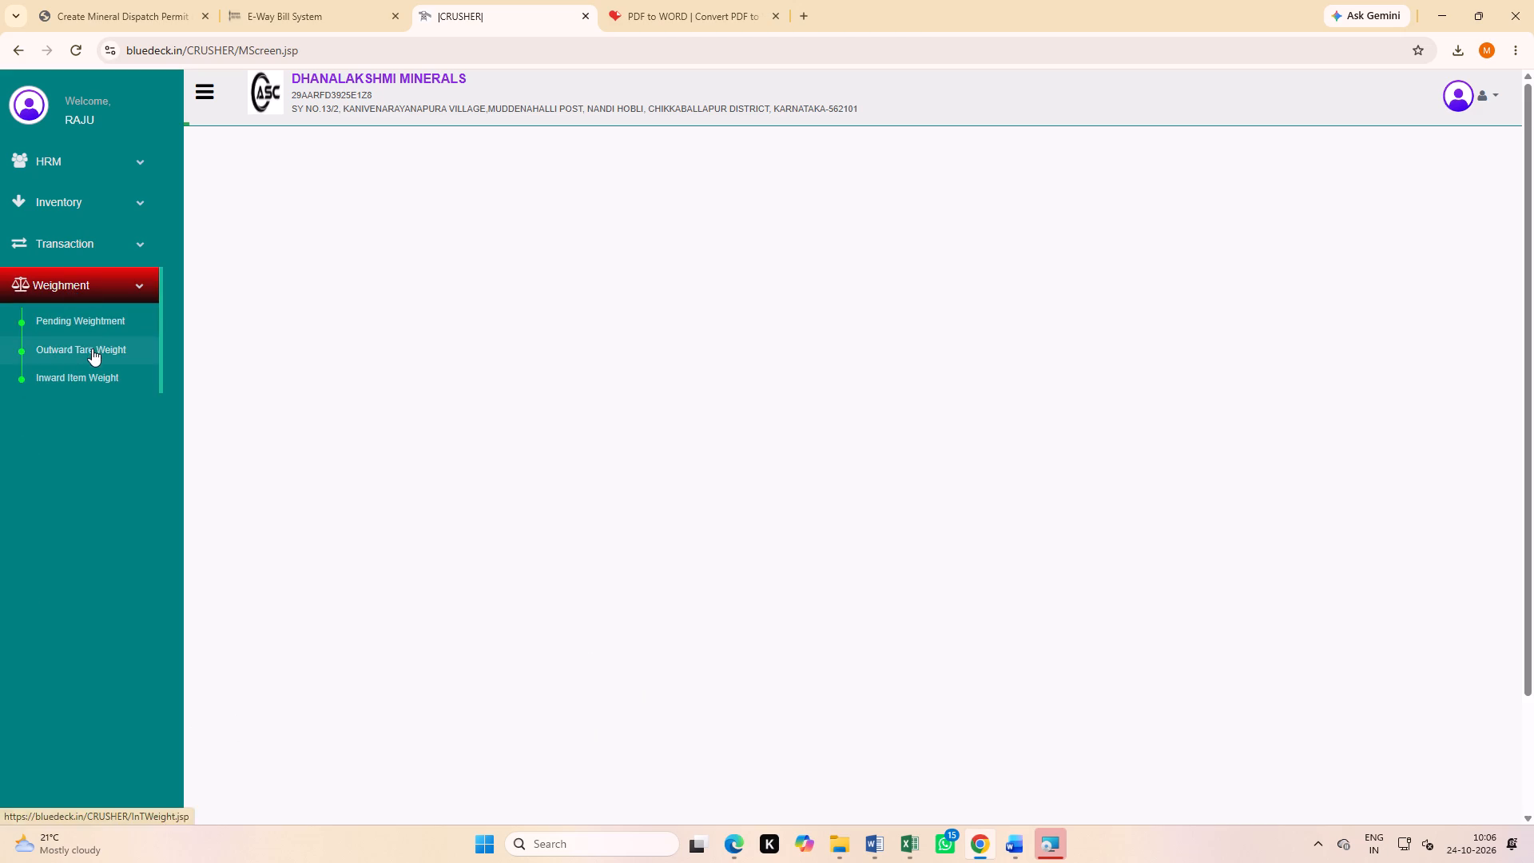
click(92, 348)
click(443, 201)
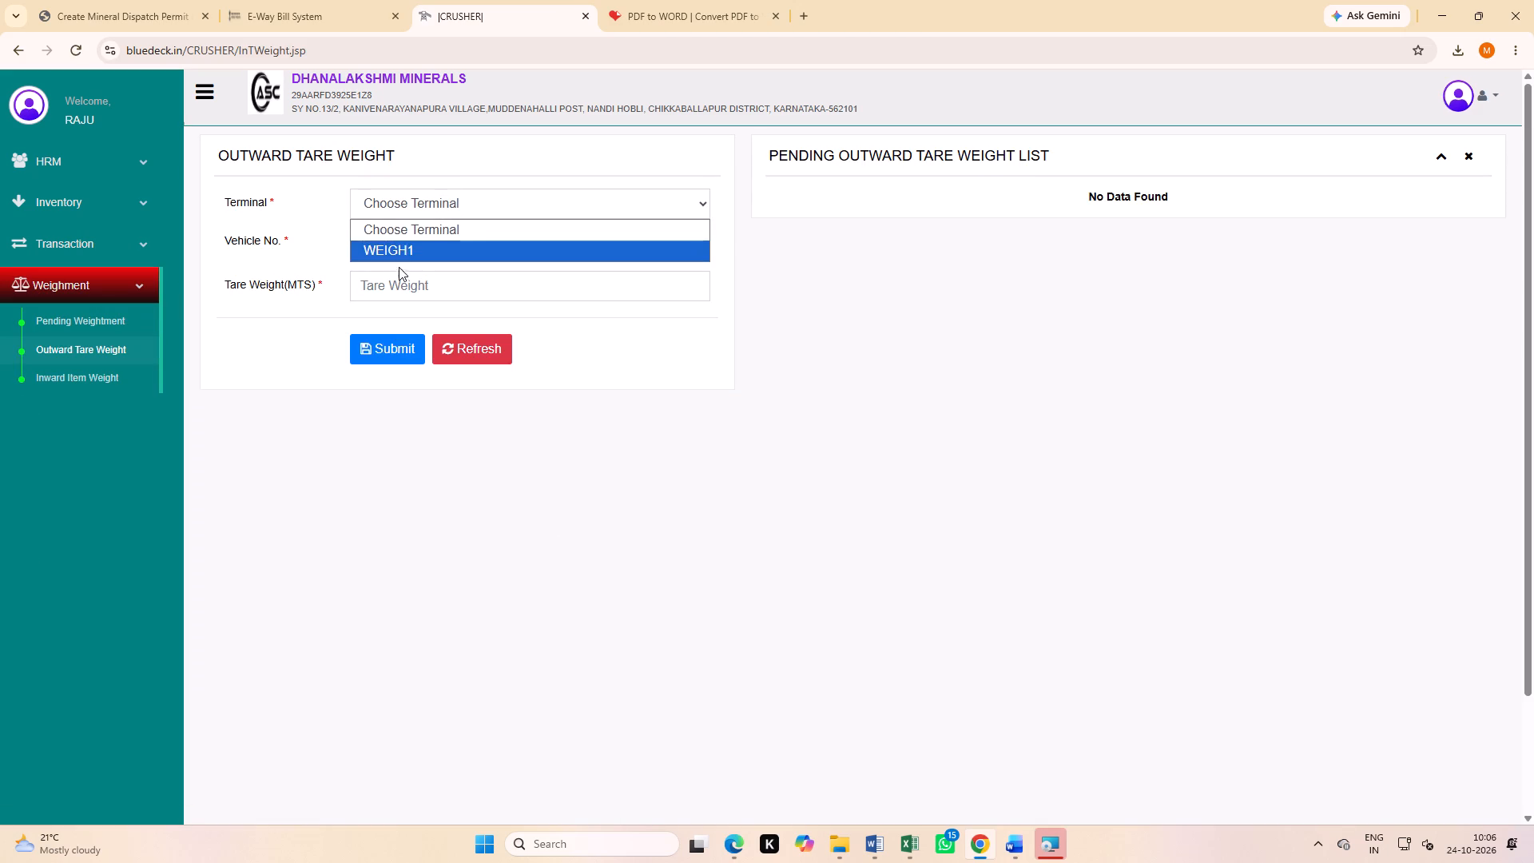
double_click(403, 245)
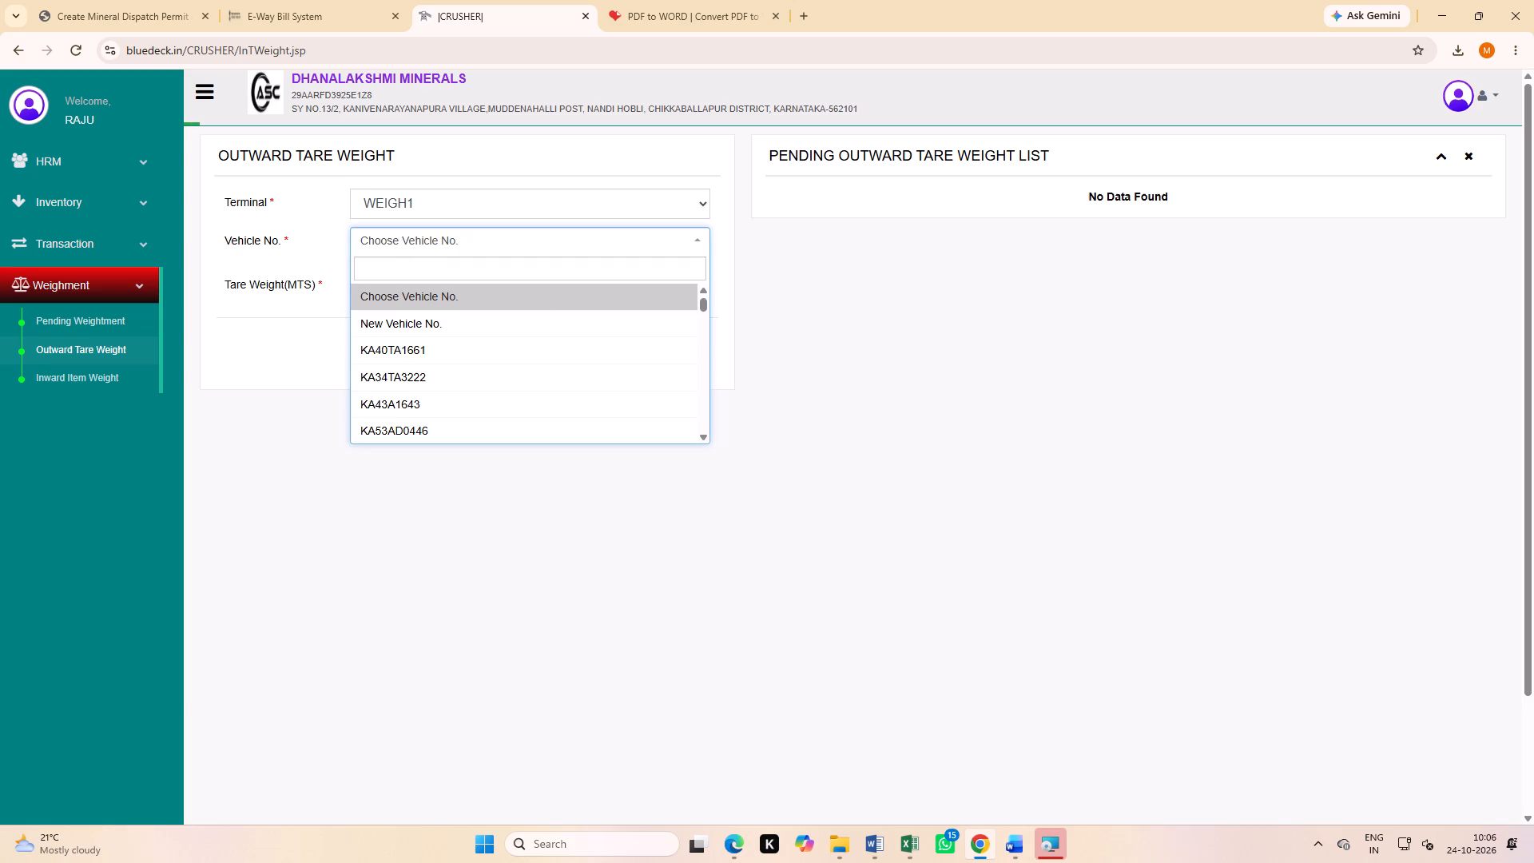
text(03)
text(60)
click(388, 297)
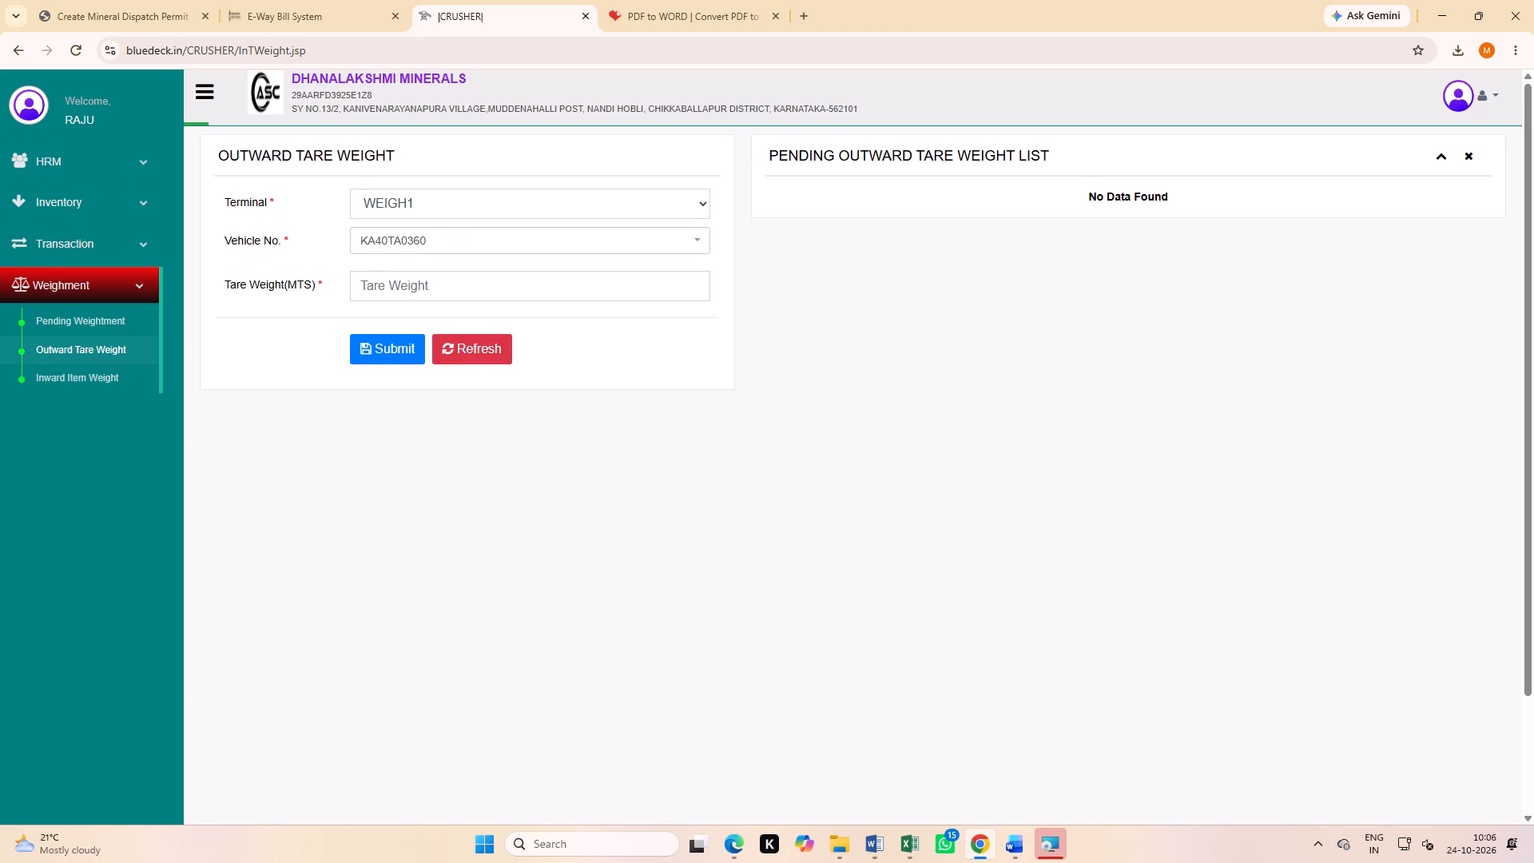
click(386, 292)
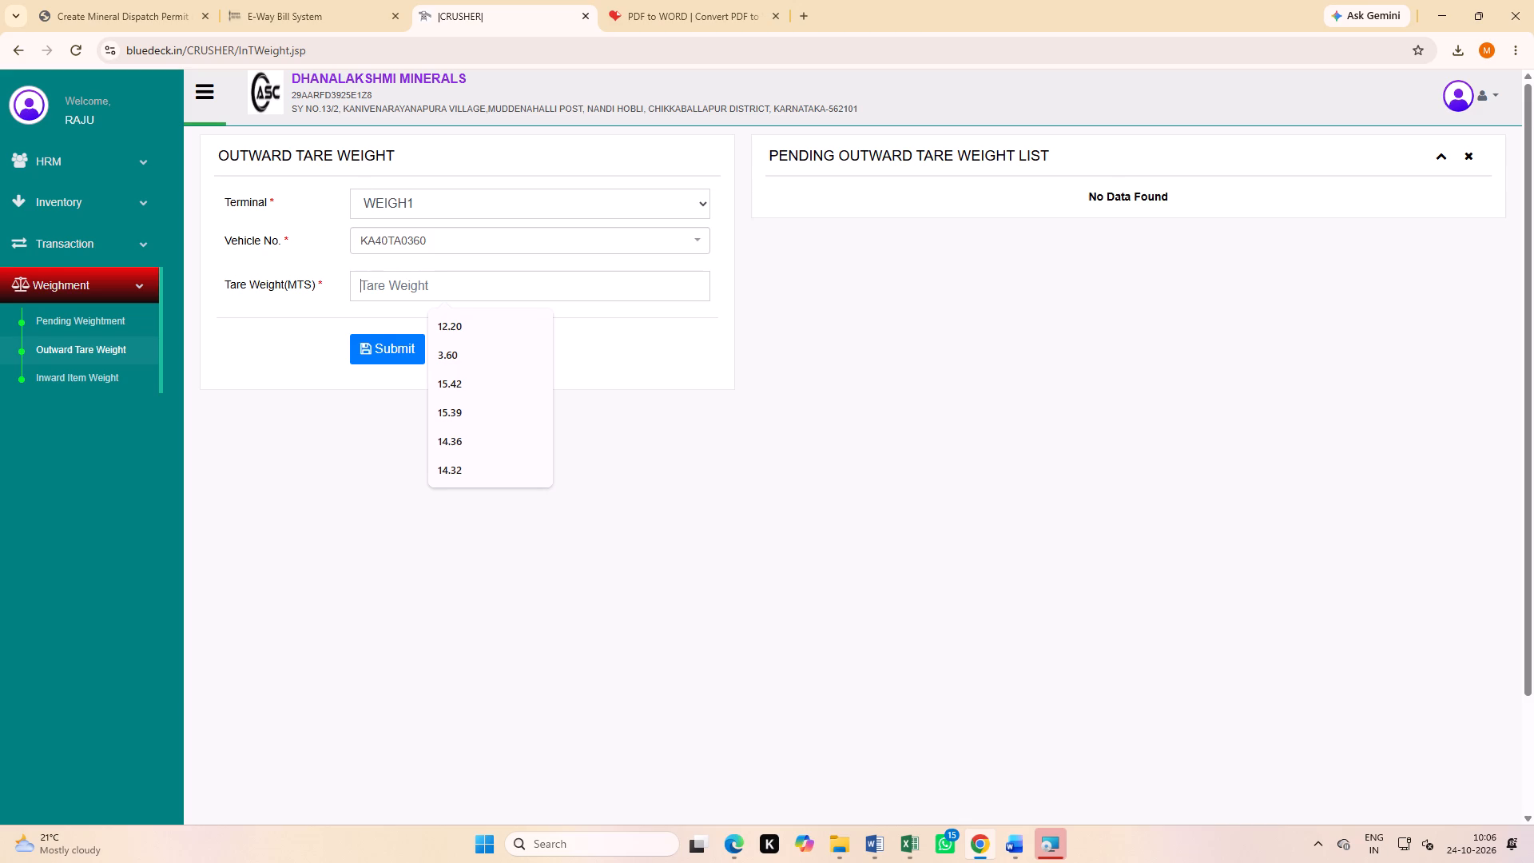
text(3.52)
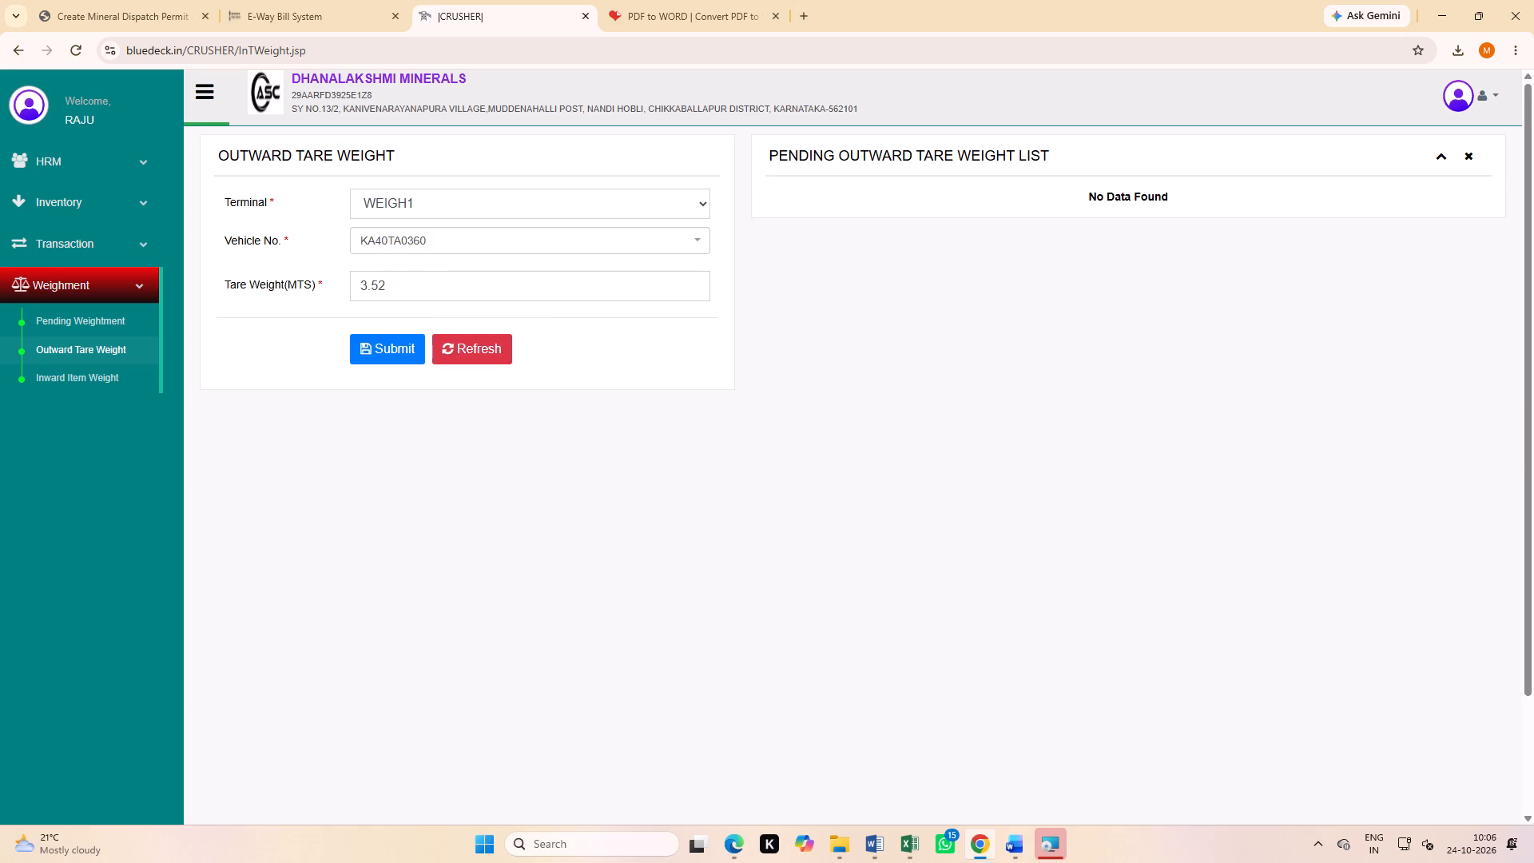
click(365, 343)
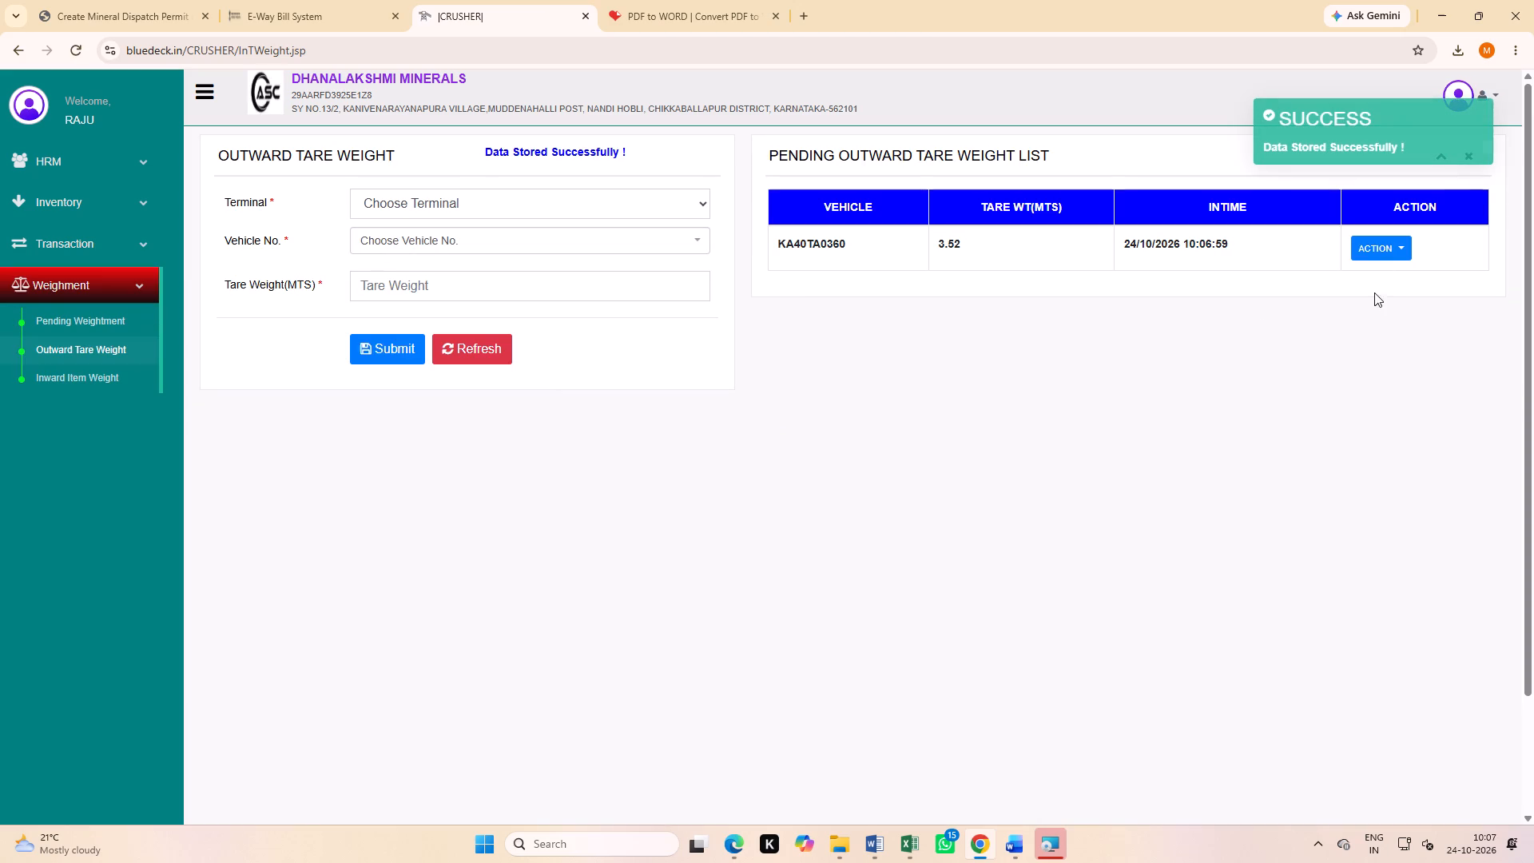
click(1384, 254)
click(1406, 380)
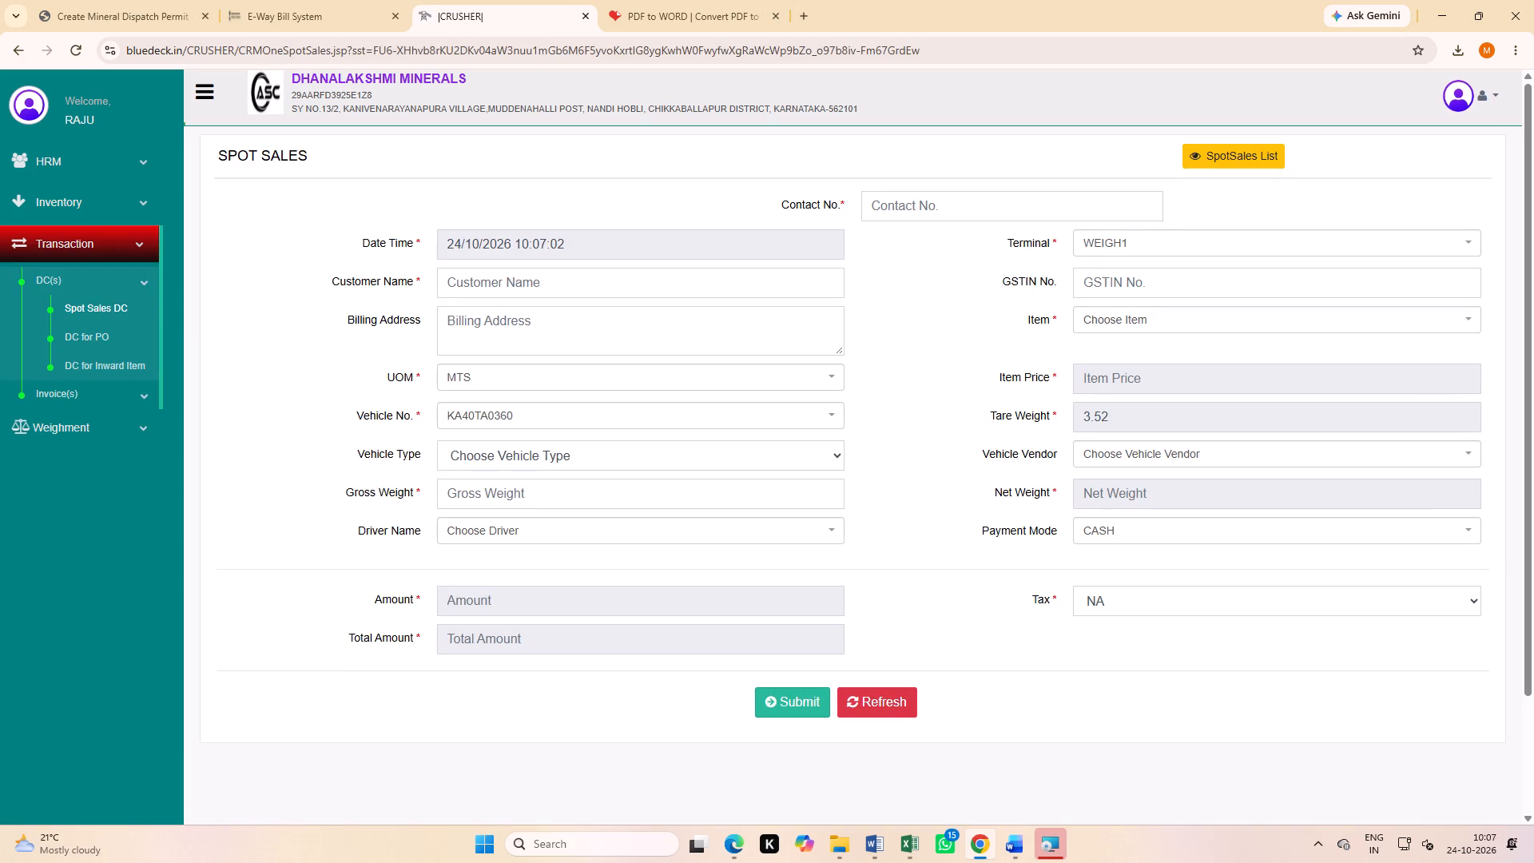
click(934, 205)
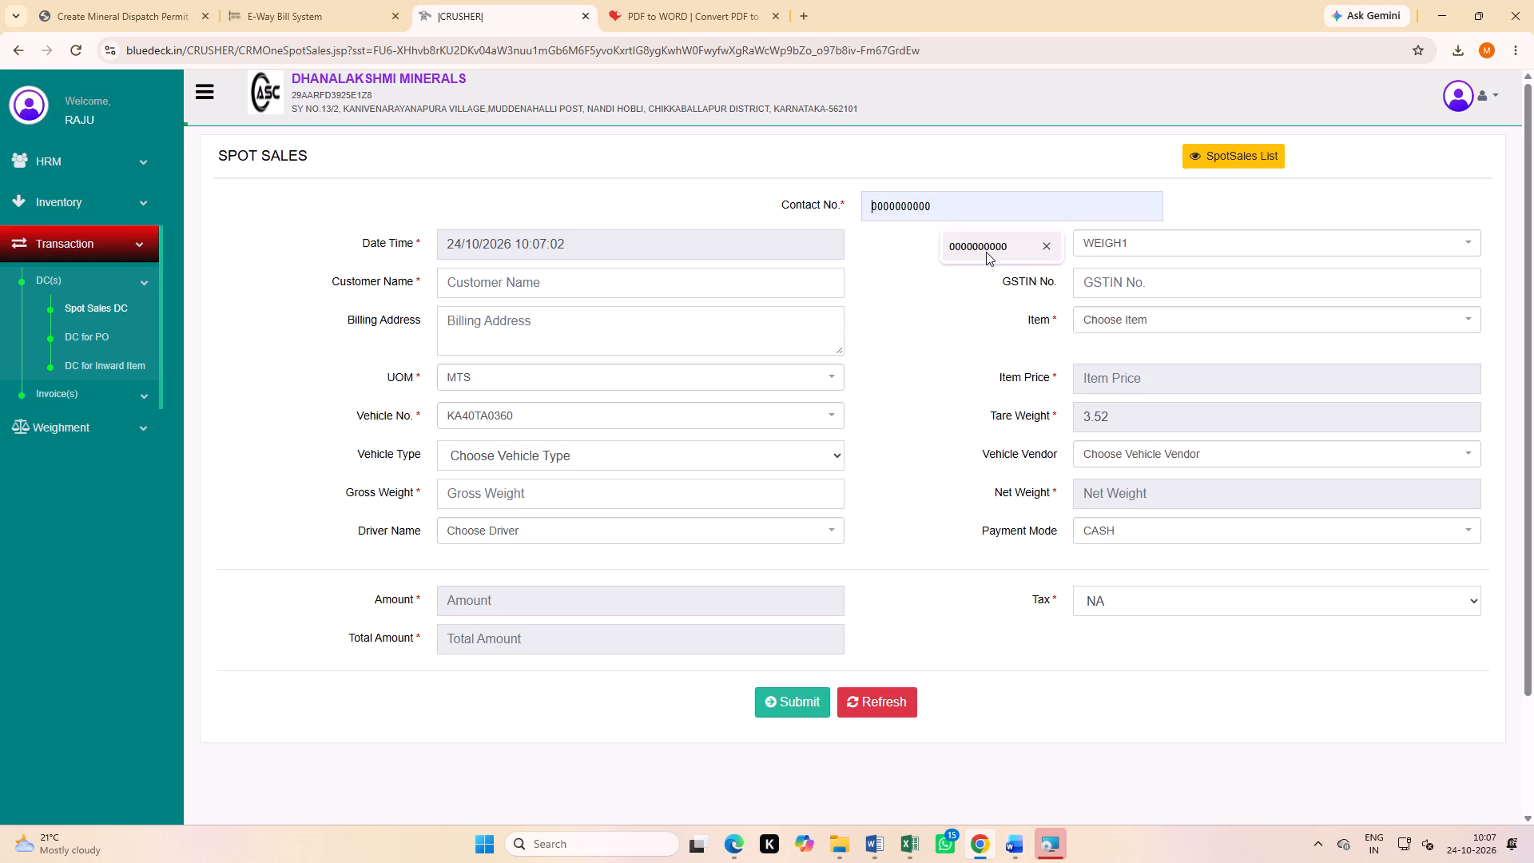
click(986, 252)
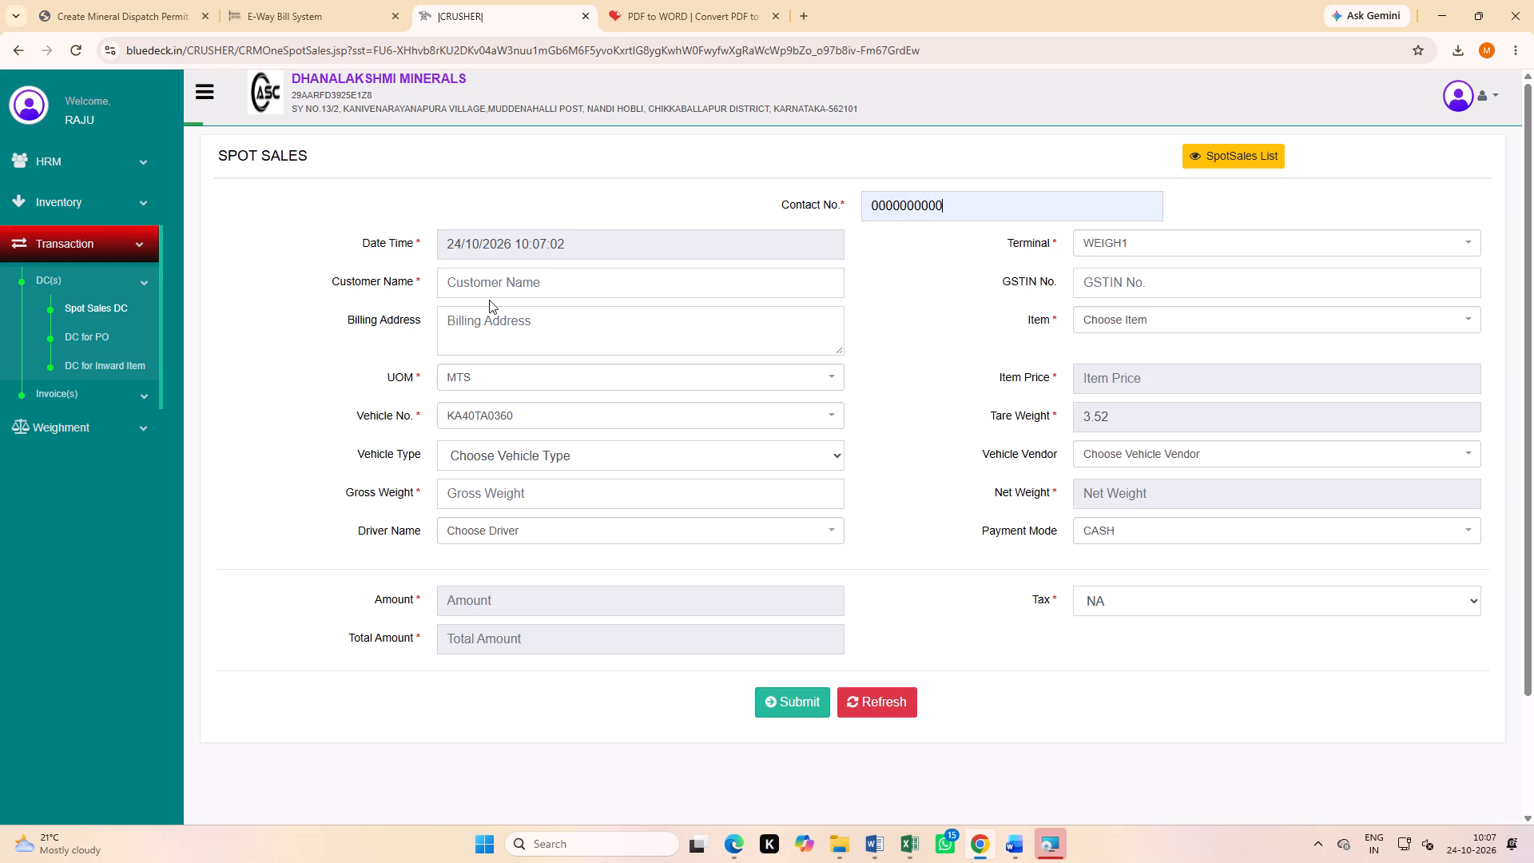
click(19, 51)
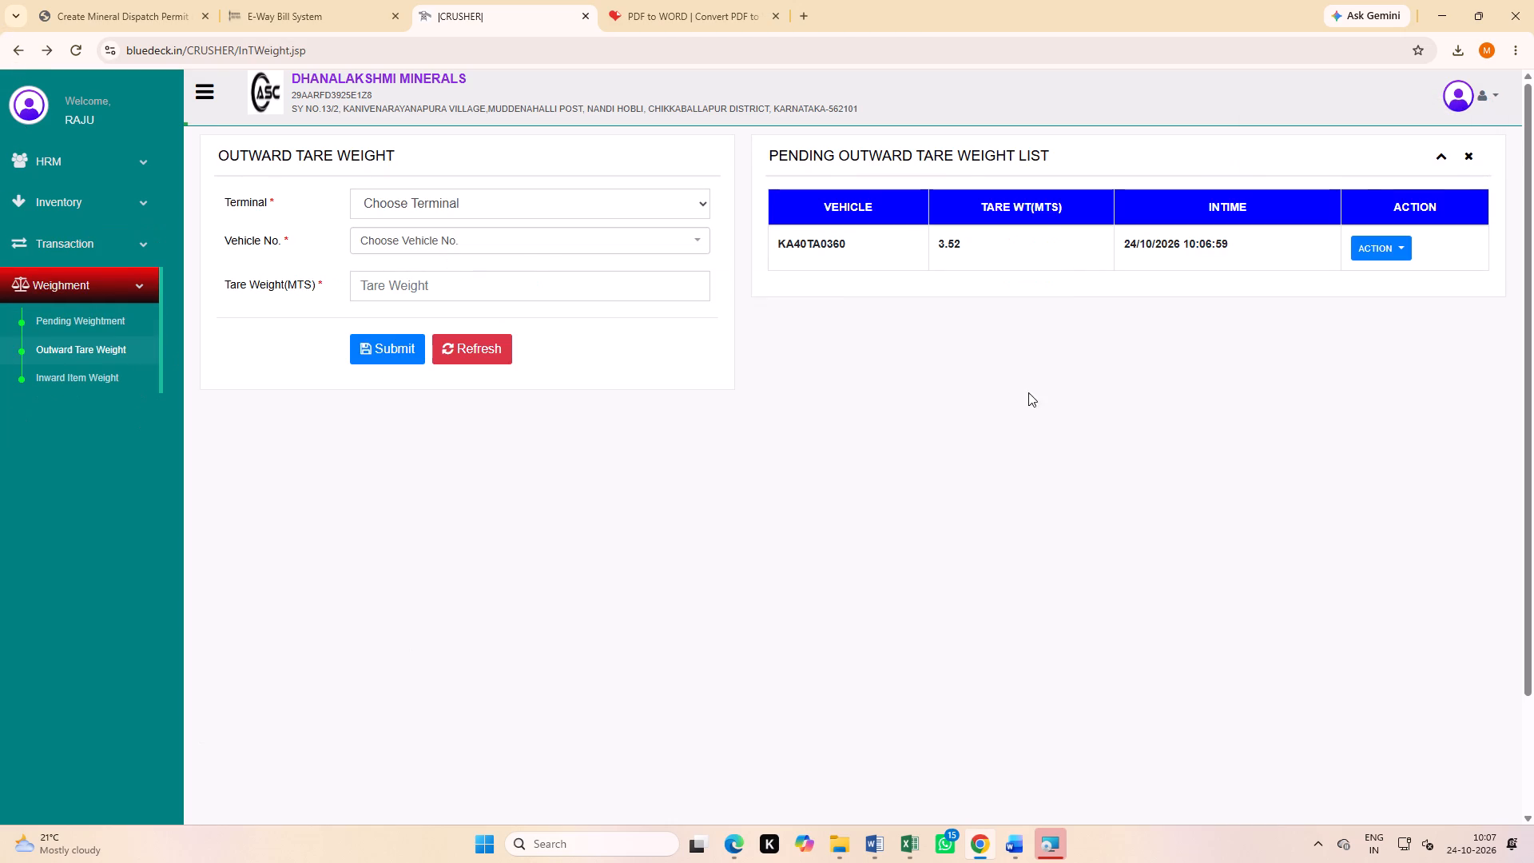
click(1373, 246)
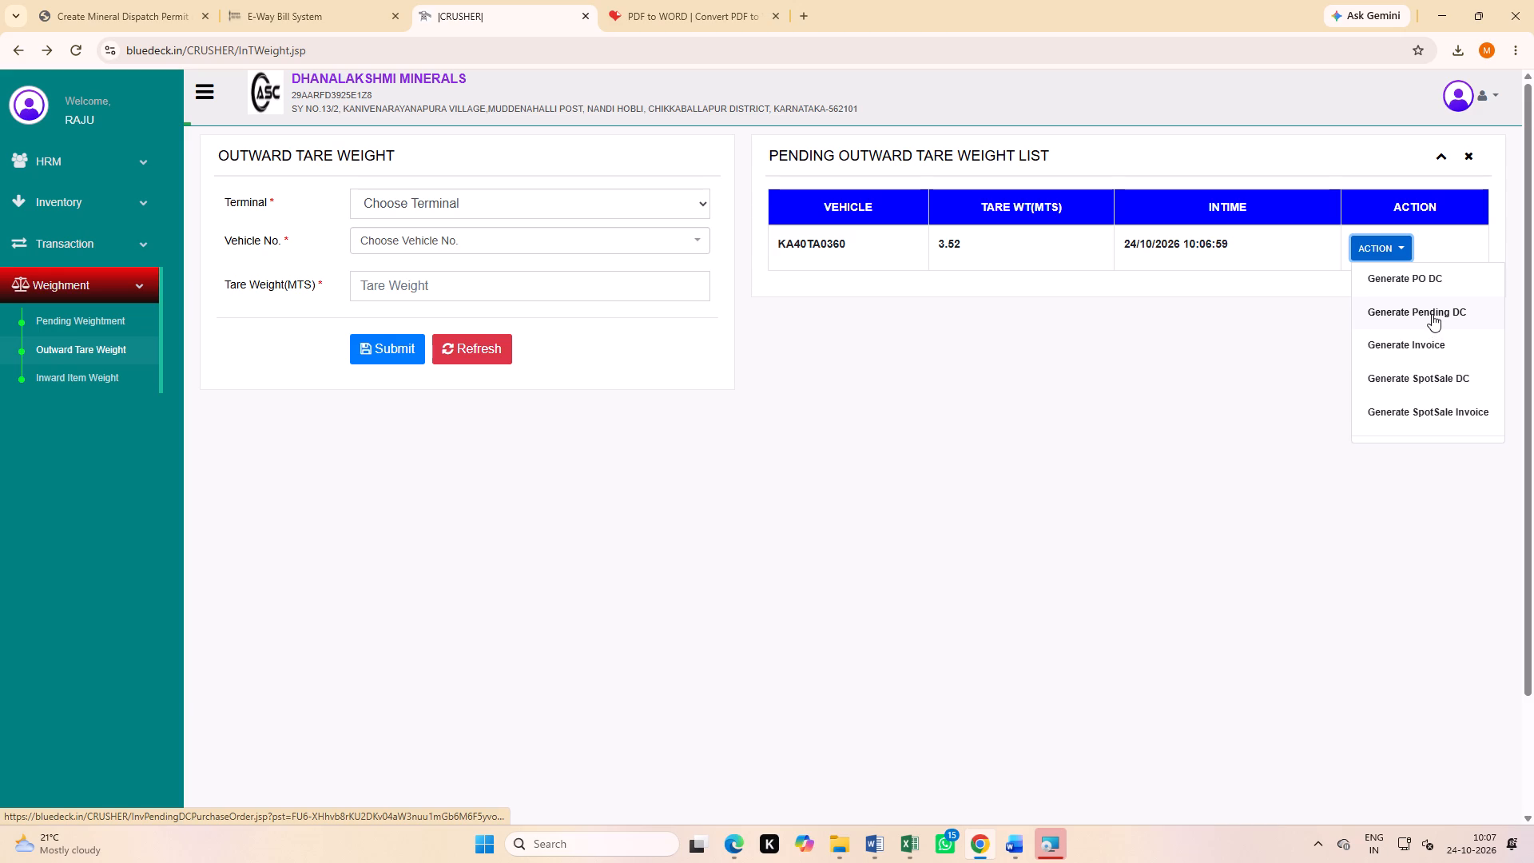
click(1418, 275)
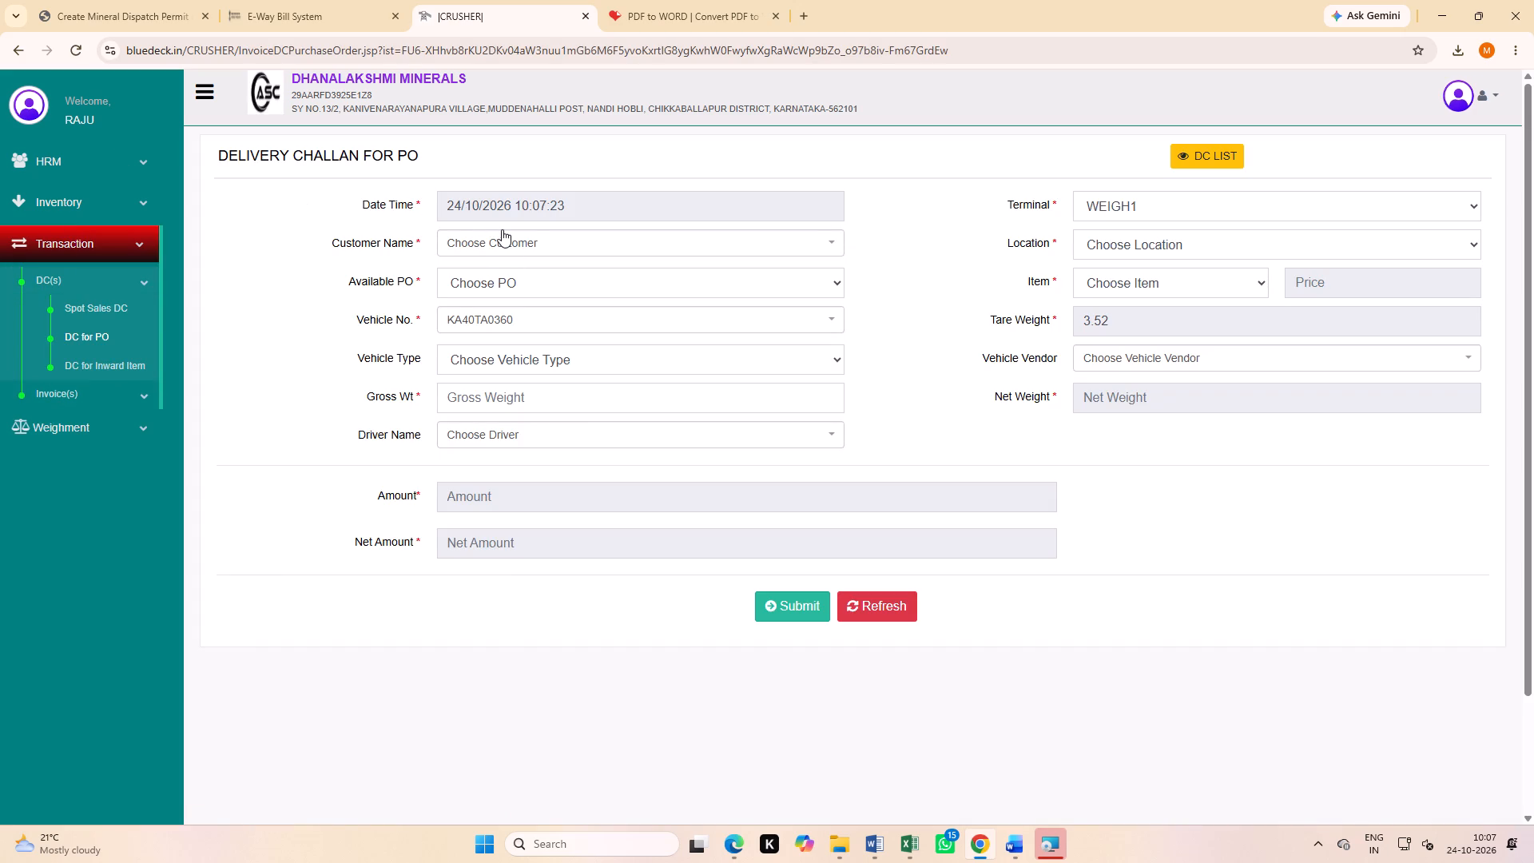
click(486, 243)
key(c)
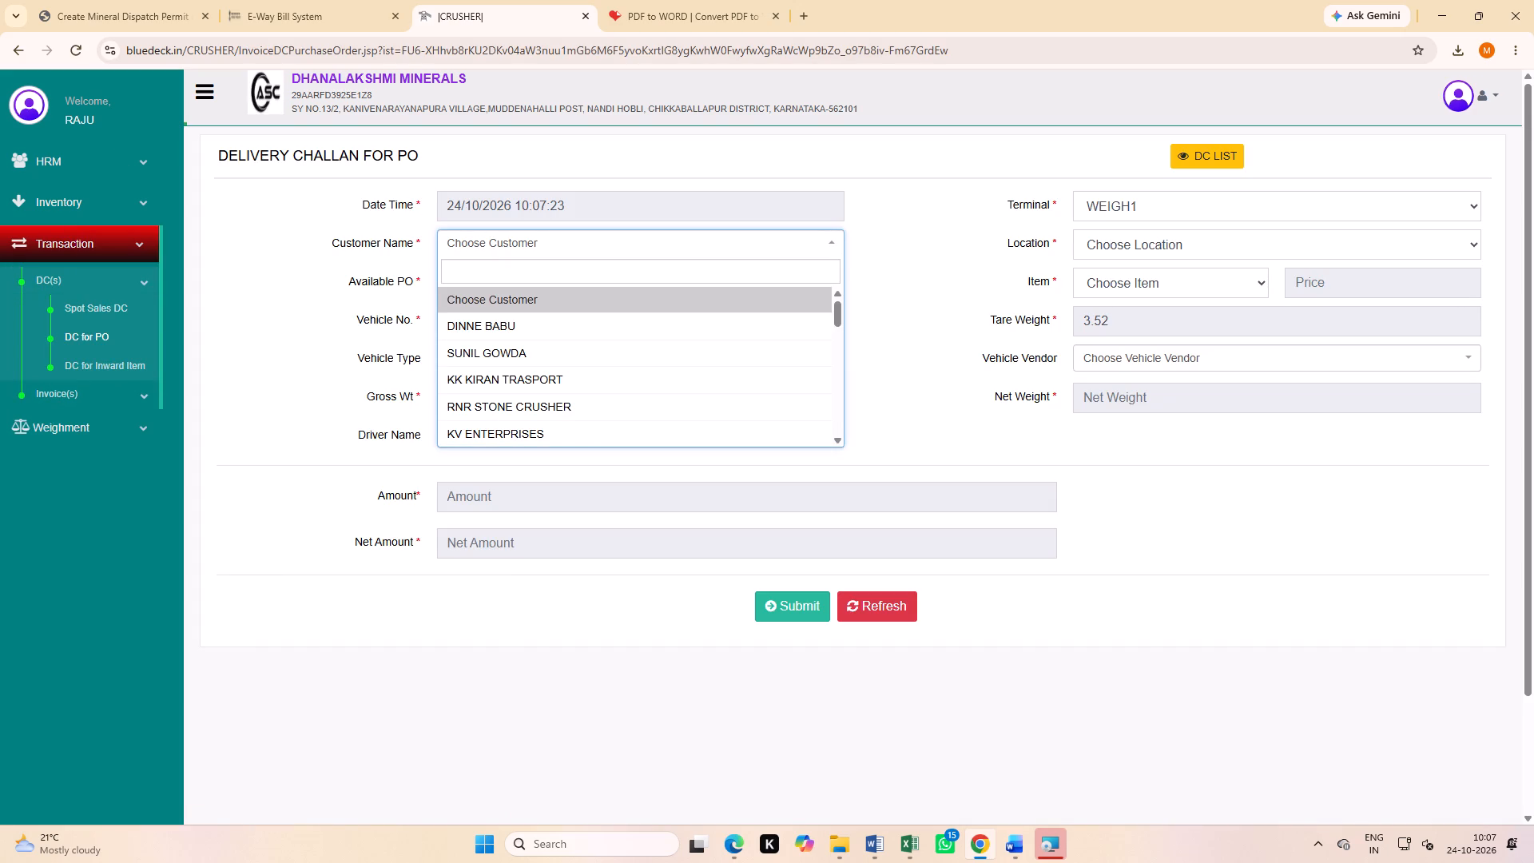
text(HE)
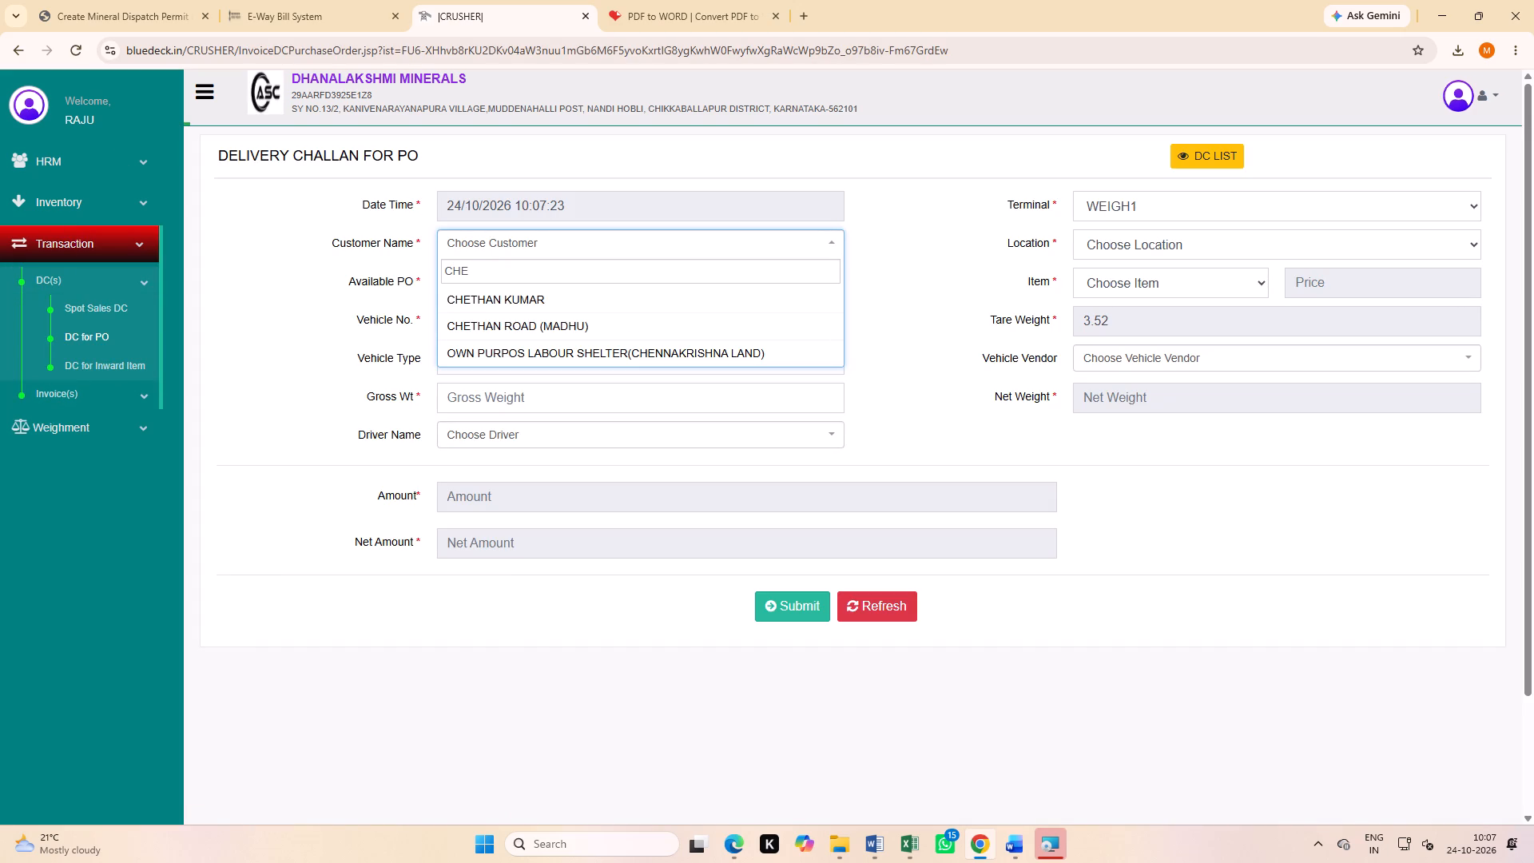
click(495, 296)
click(1137, 257)
click(1127, 284)
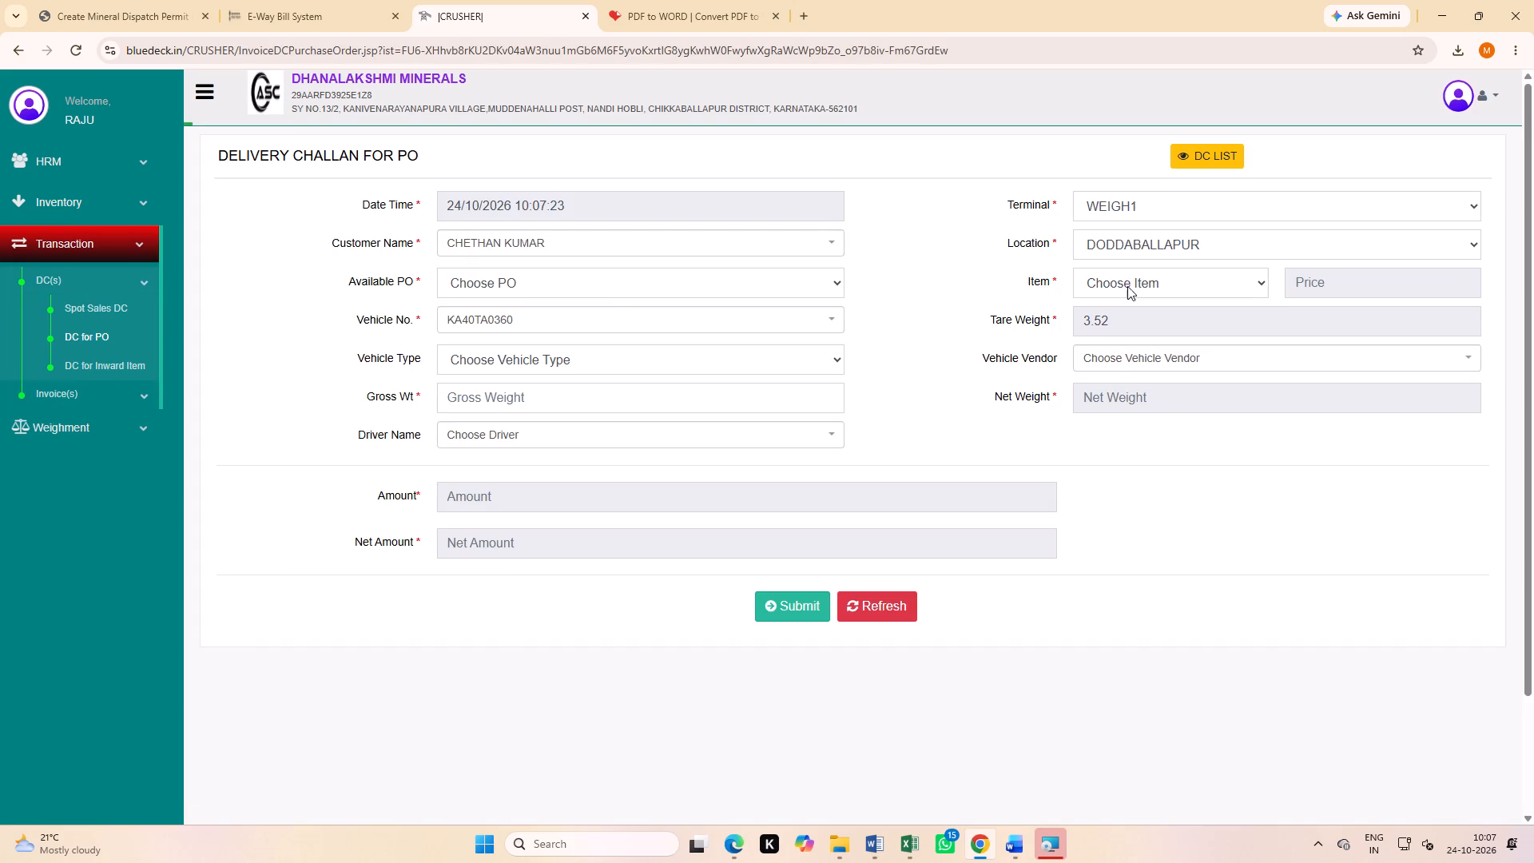
Set the challan's PO to APR-26, item to MSAND and gross weight to 8.58, and submit it through the preview.
click(487, 292)
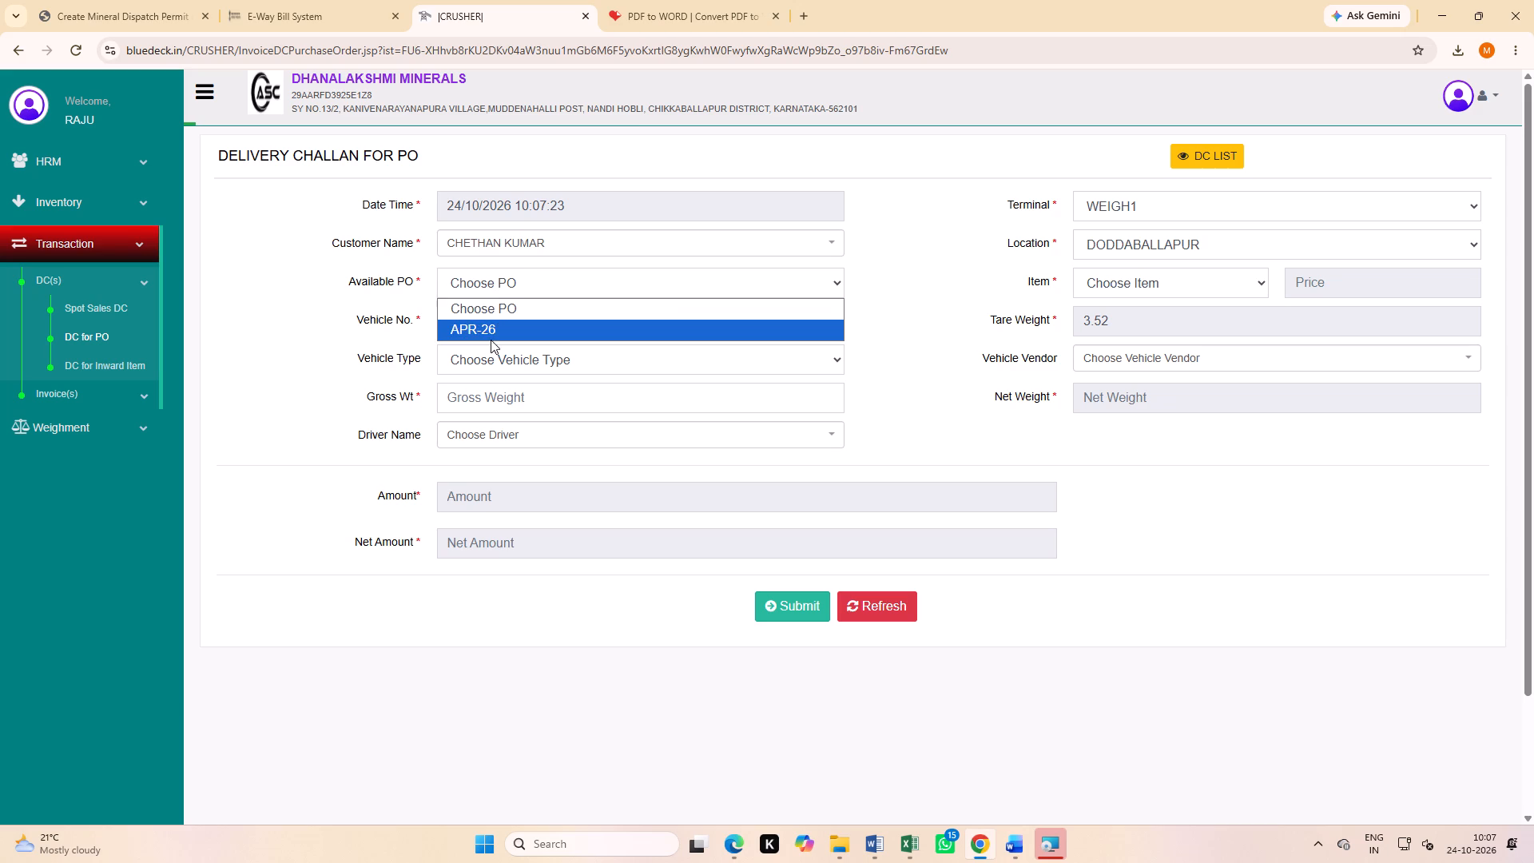
click(497, 328)
click(1145, 276)
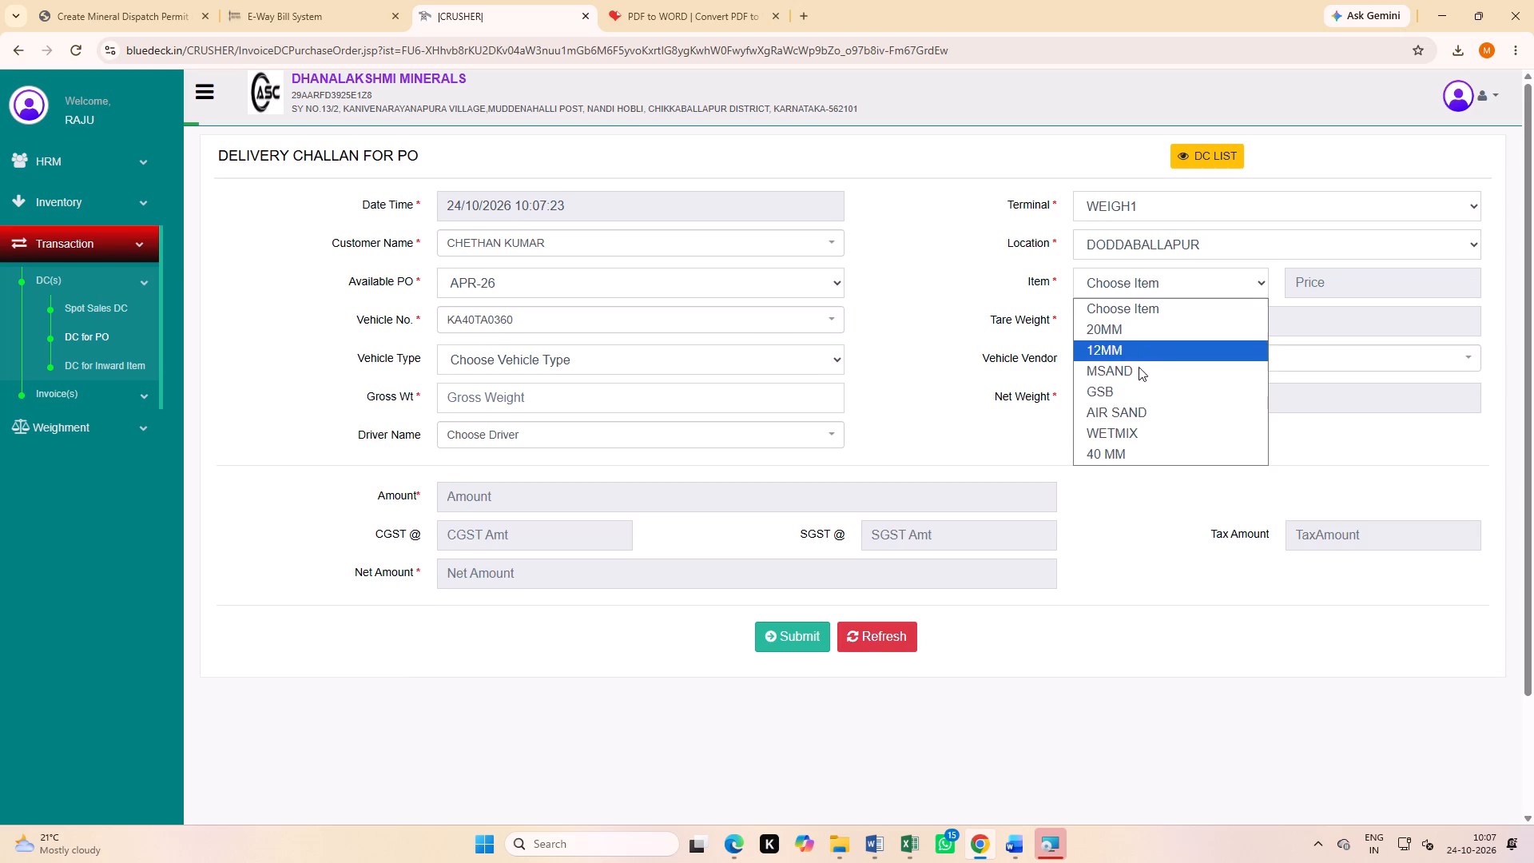
click(1139, 371)
click(482, 393)
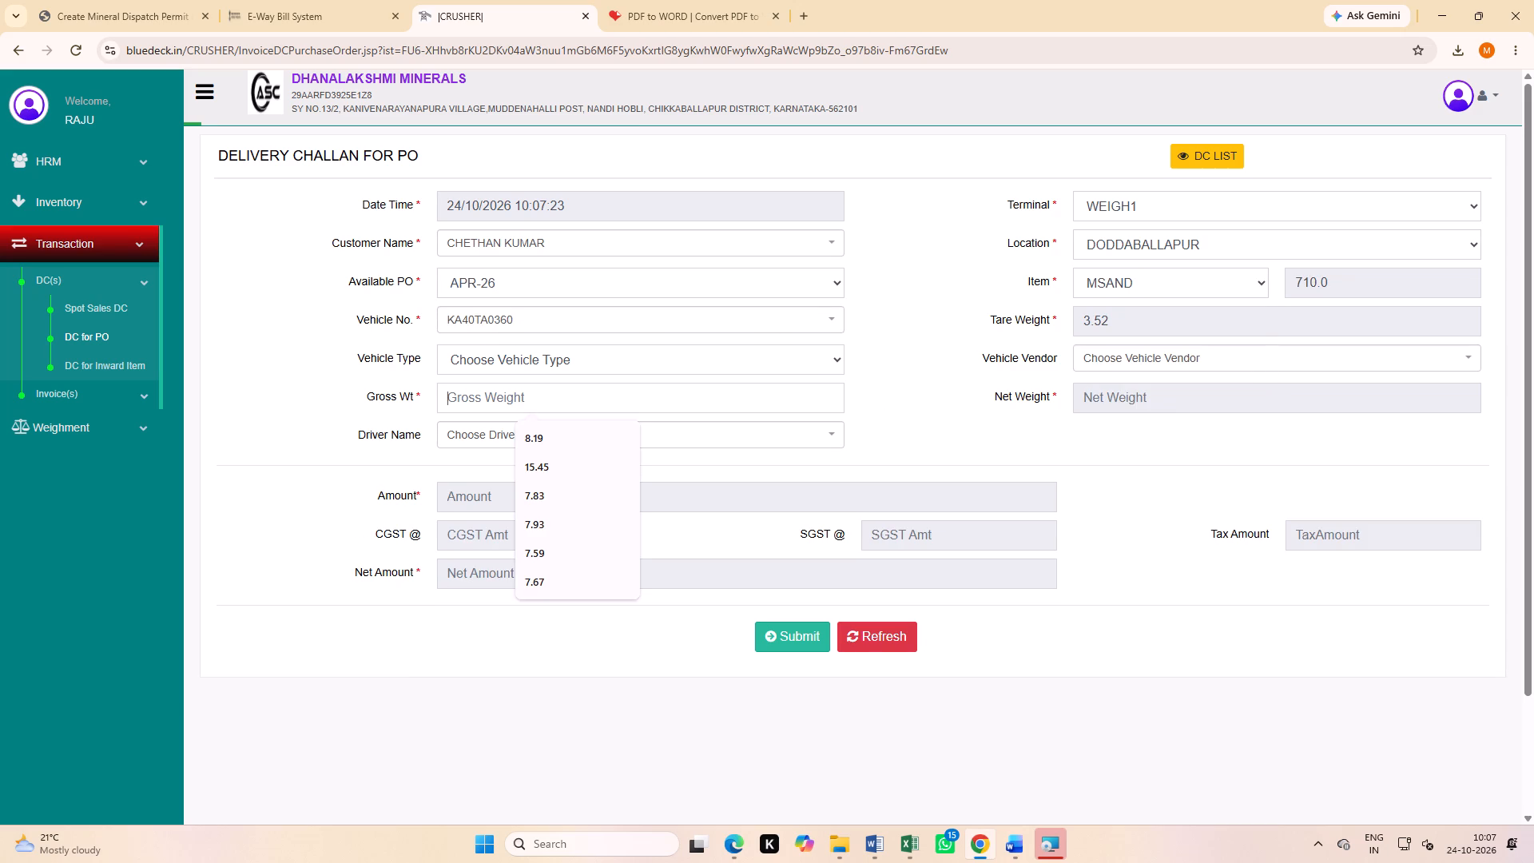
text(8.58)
click(792, 650)
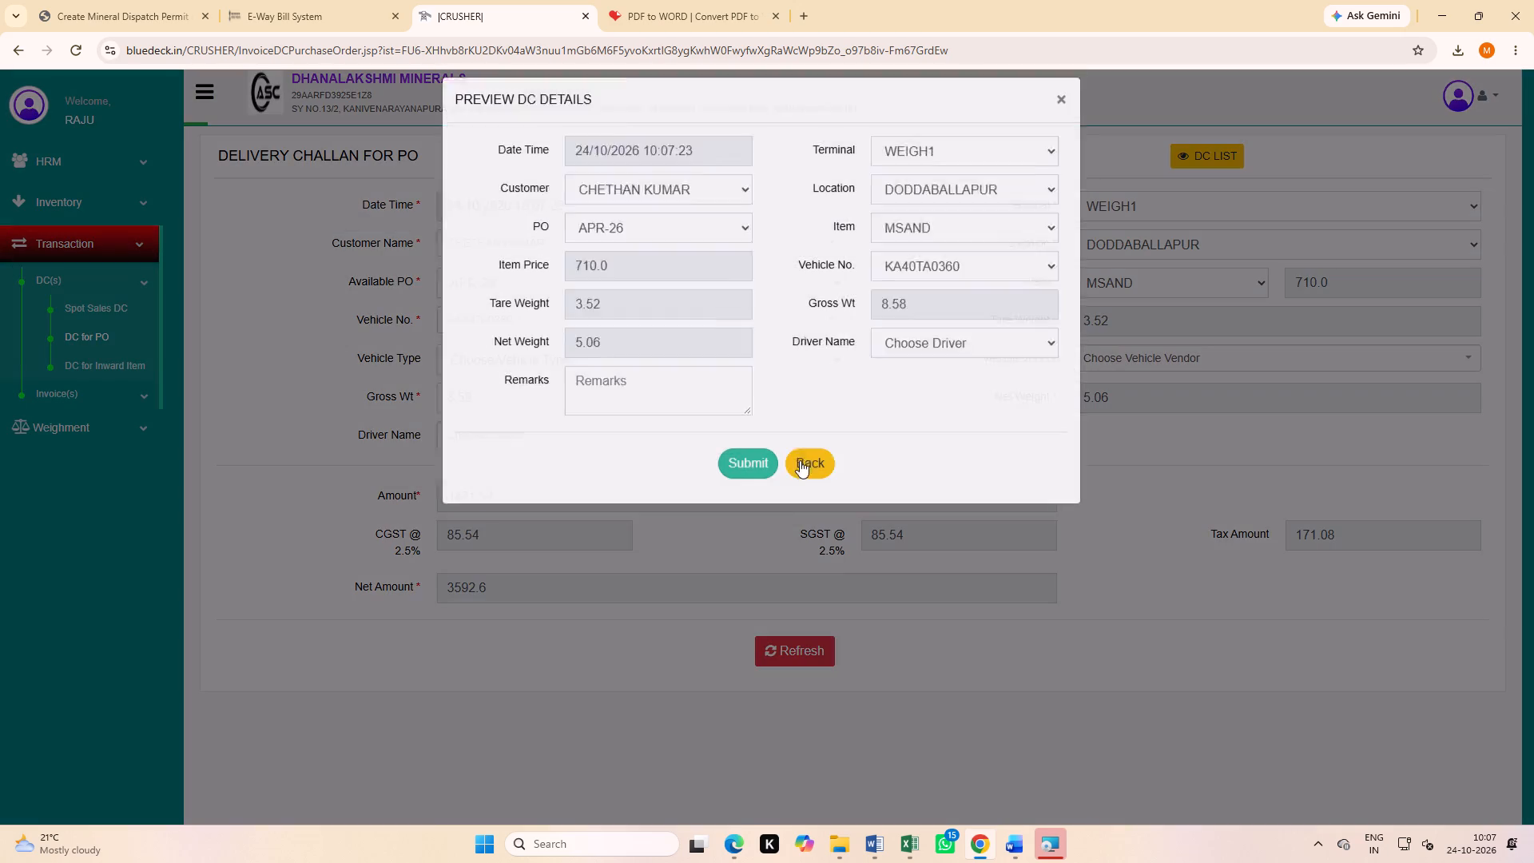
click(747, 471)
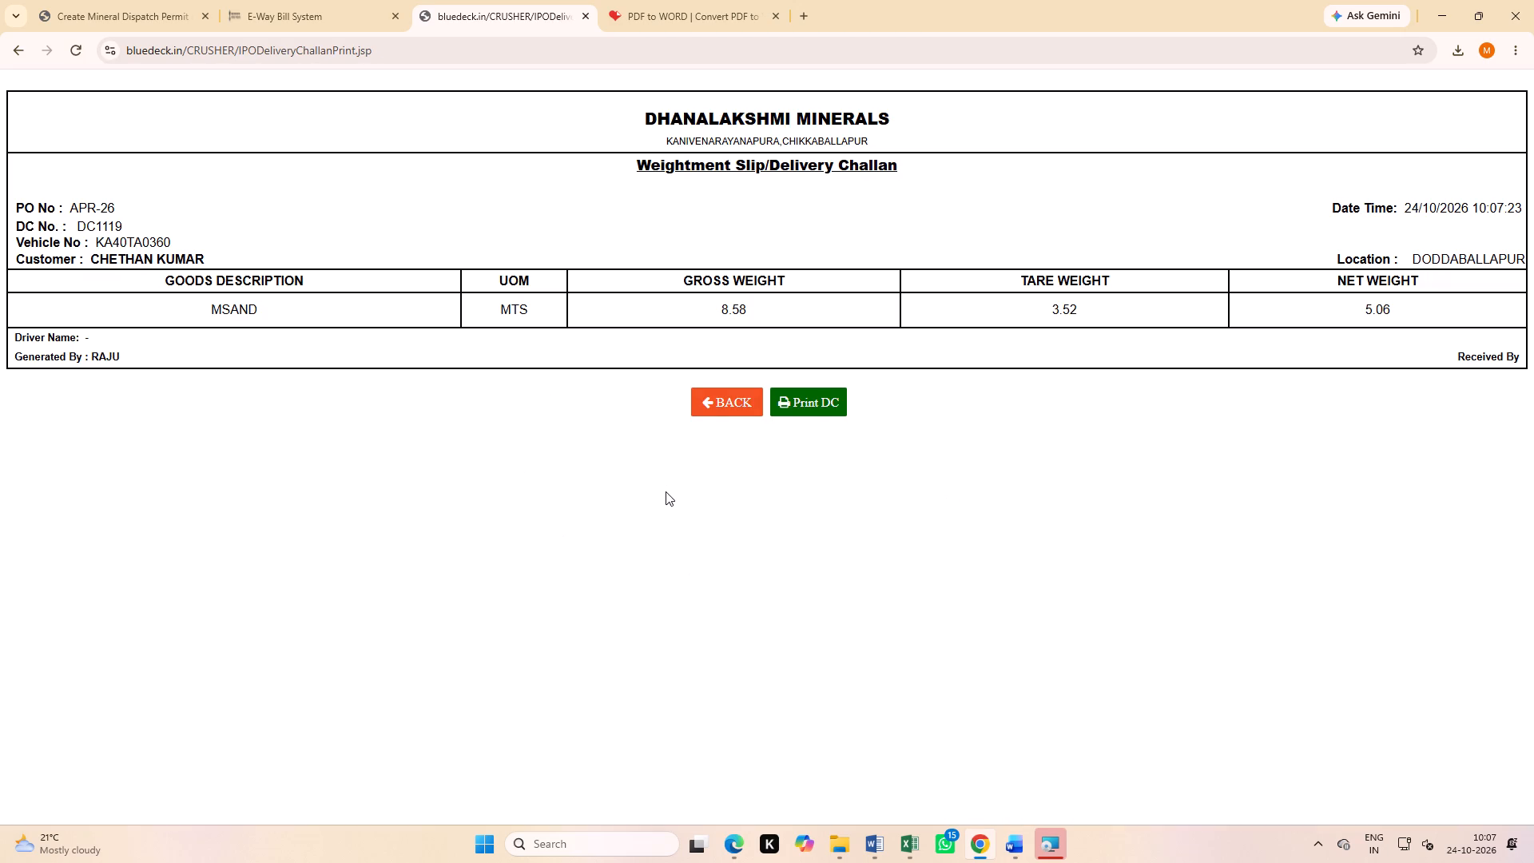
Print one portrait A4 copy of the MSAND delivery challan on the Canon LBP6030/6040 printer and return to Outward Tare Weight.
click(842, 313)
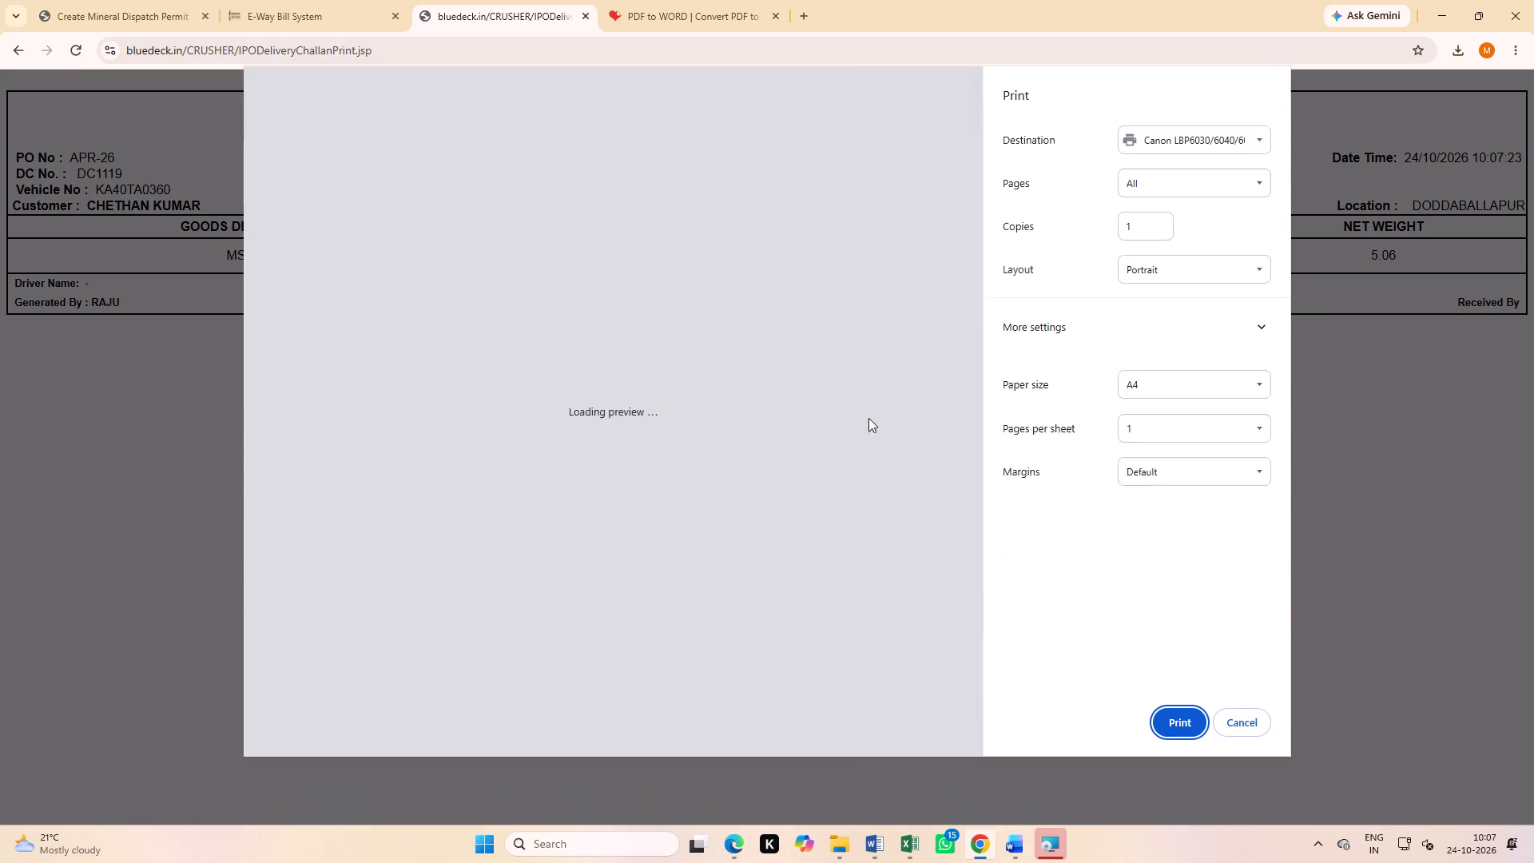
click(1202, 726)
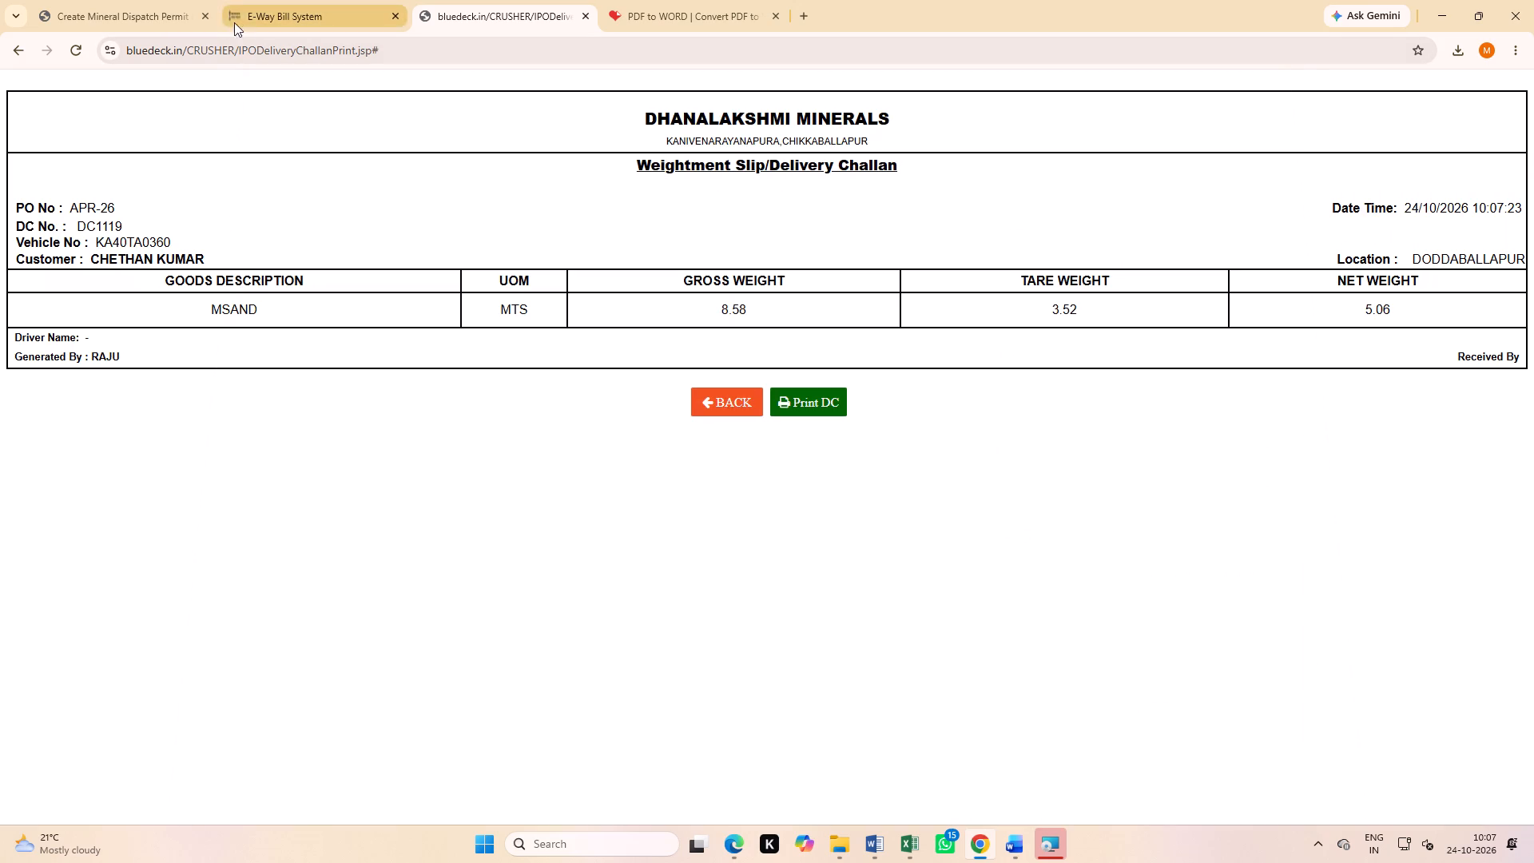
click(714, 402)
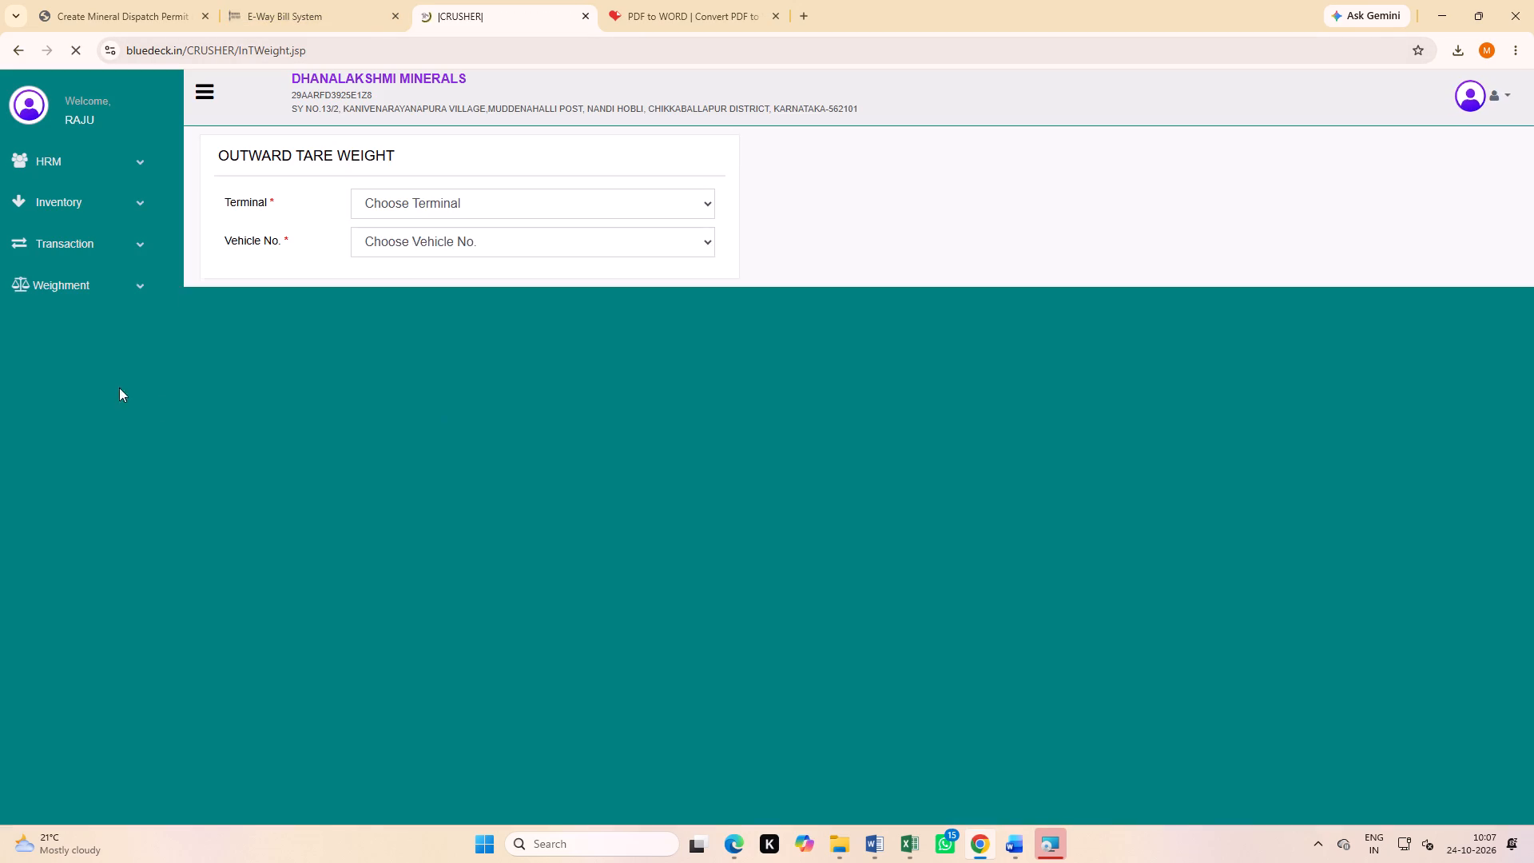
Open the Spot Sales DC list and display the challans dated 24/10/2026 for all UOMs.
click(65, 252)
click(64, 288)
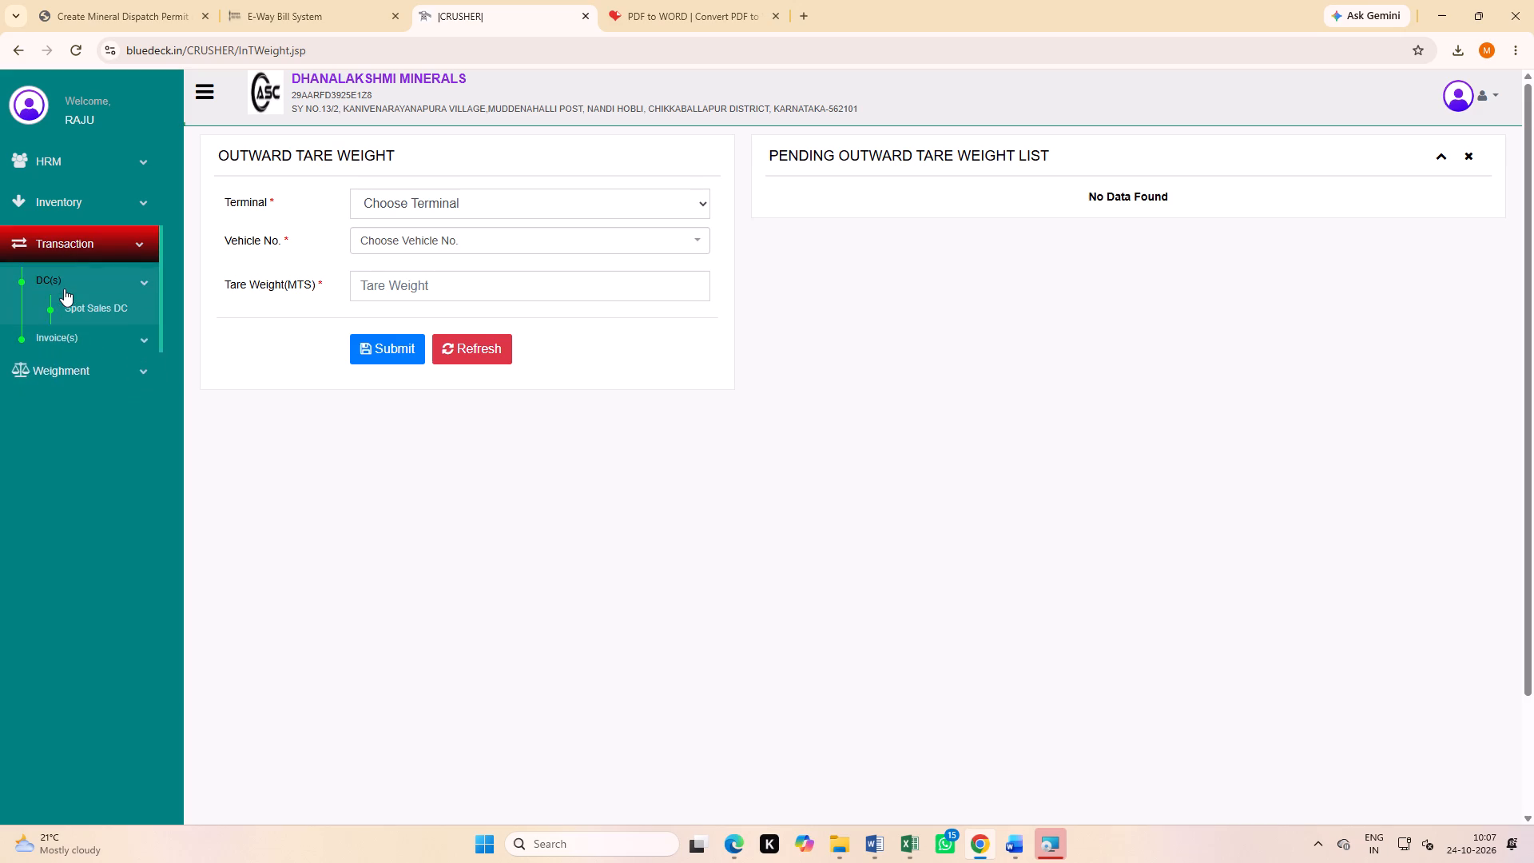
click(127, 308)
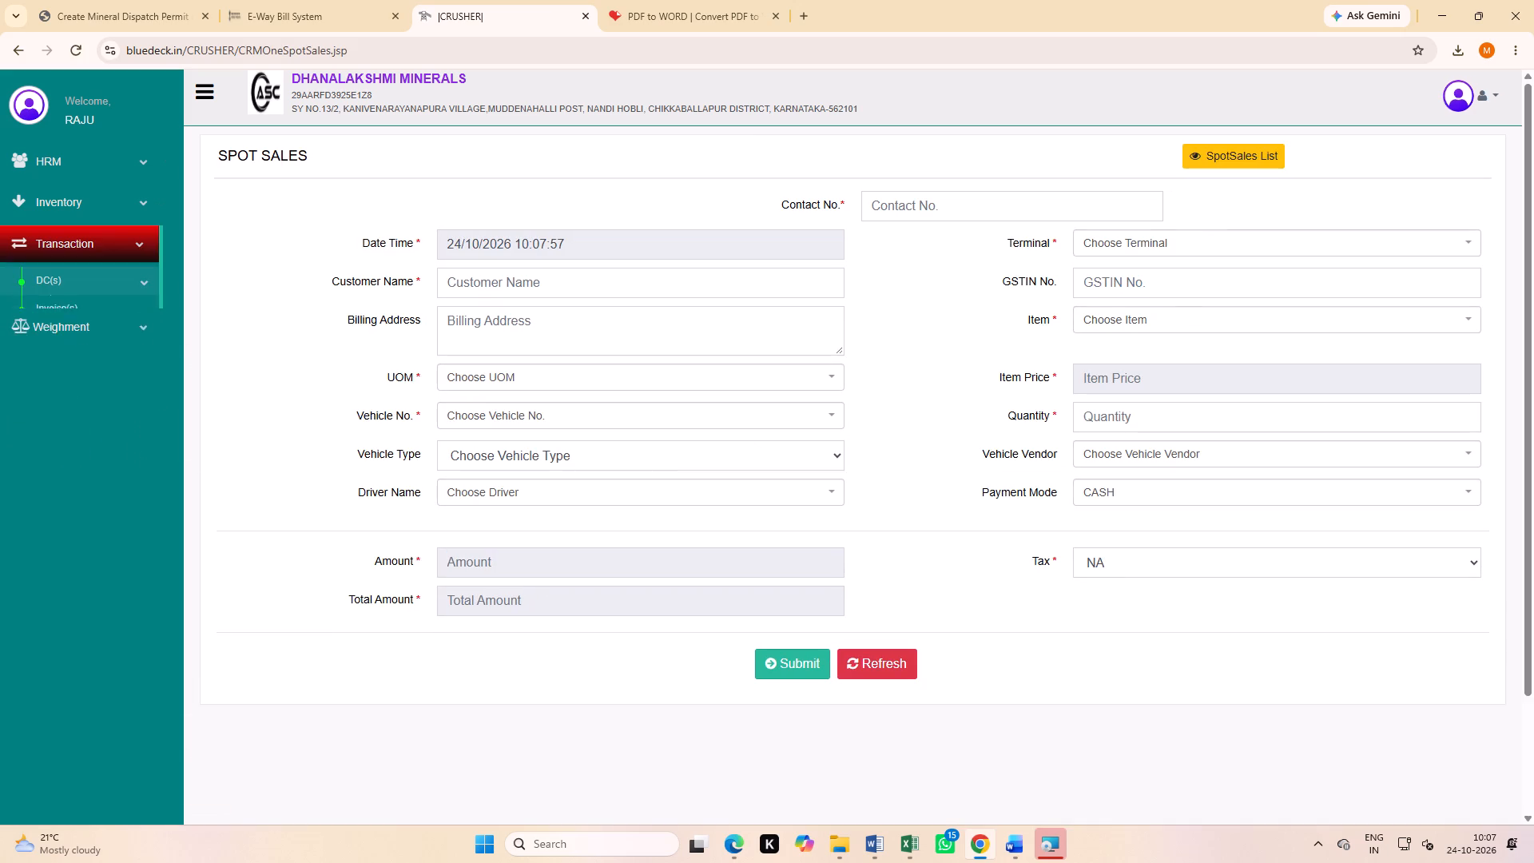
click(1216, 160)
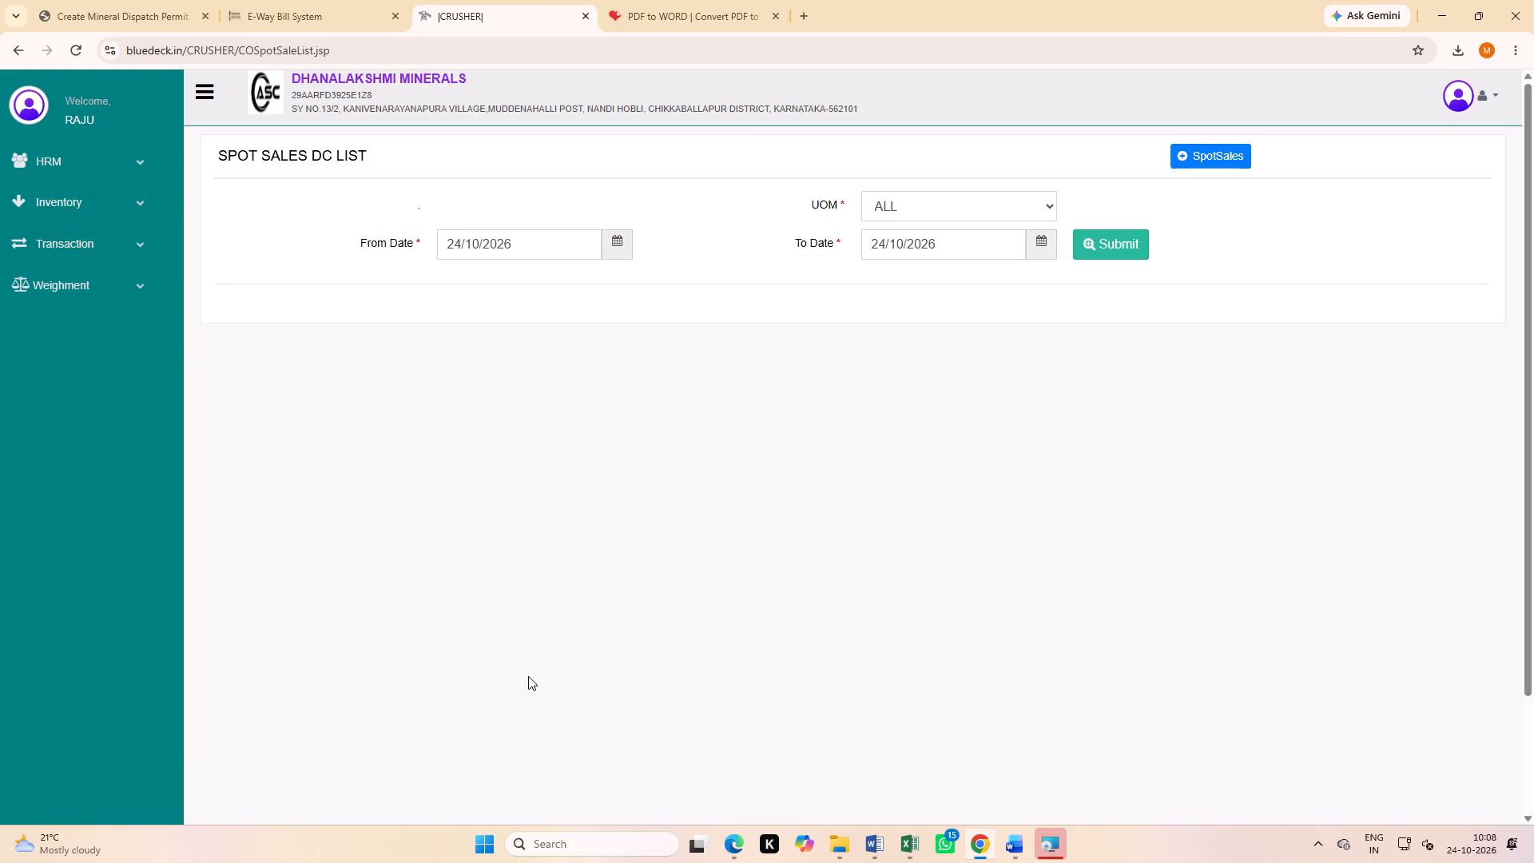
click(1120, 249)
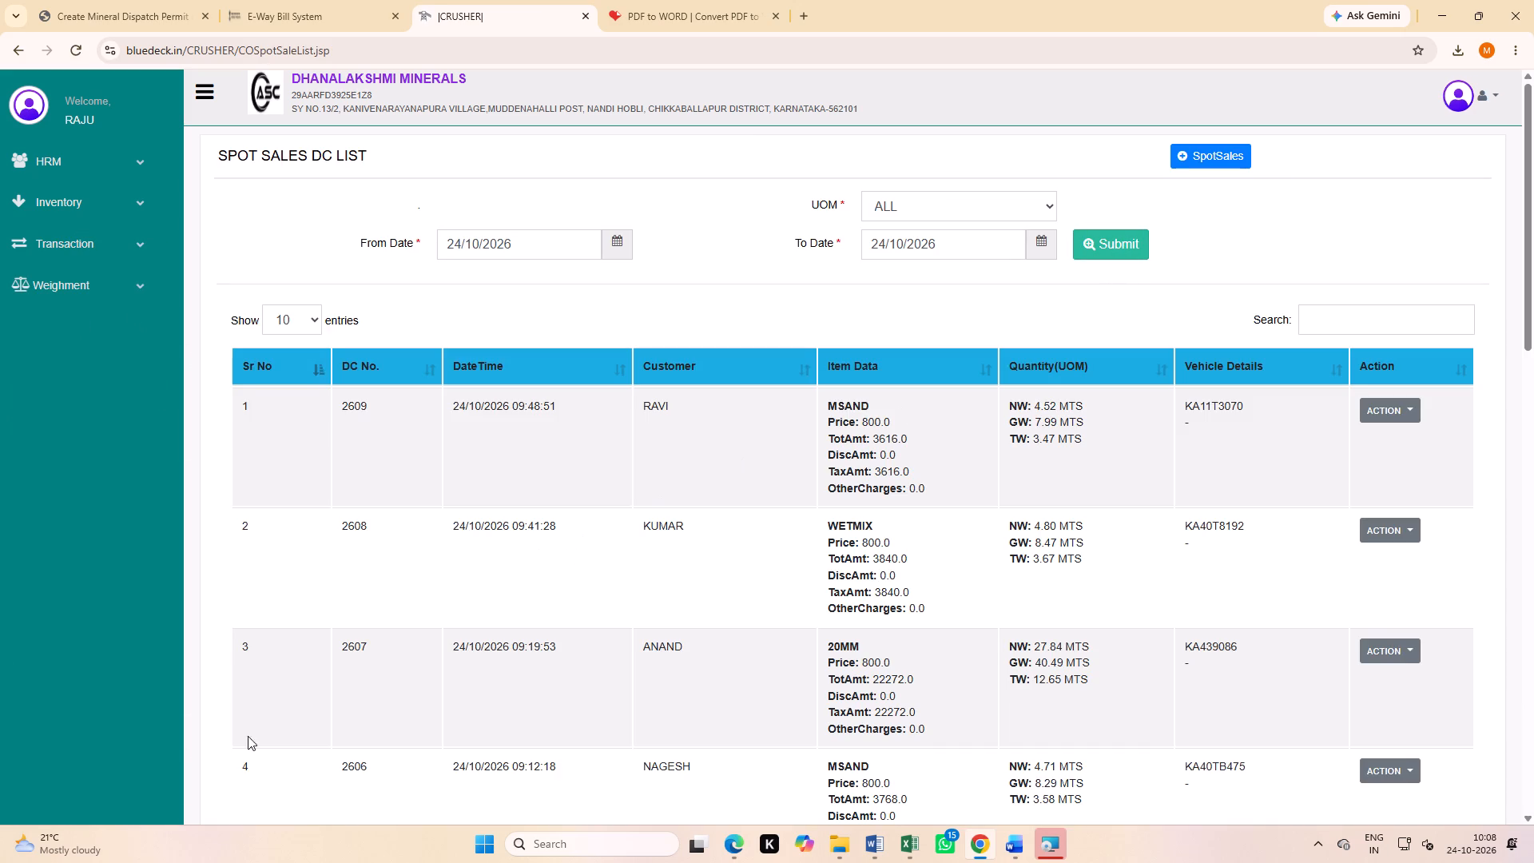
Save the 20MM weighment slip for DC 2607 as a PDF in Downloads, replacing NJ.pdf, and close the slip window.
scroll(62, 610, down, 3)
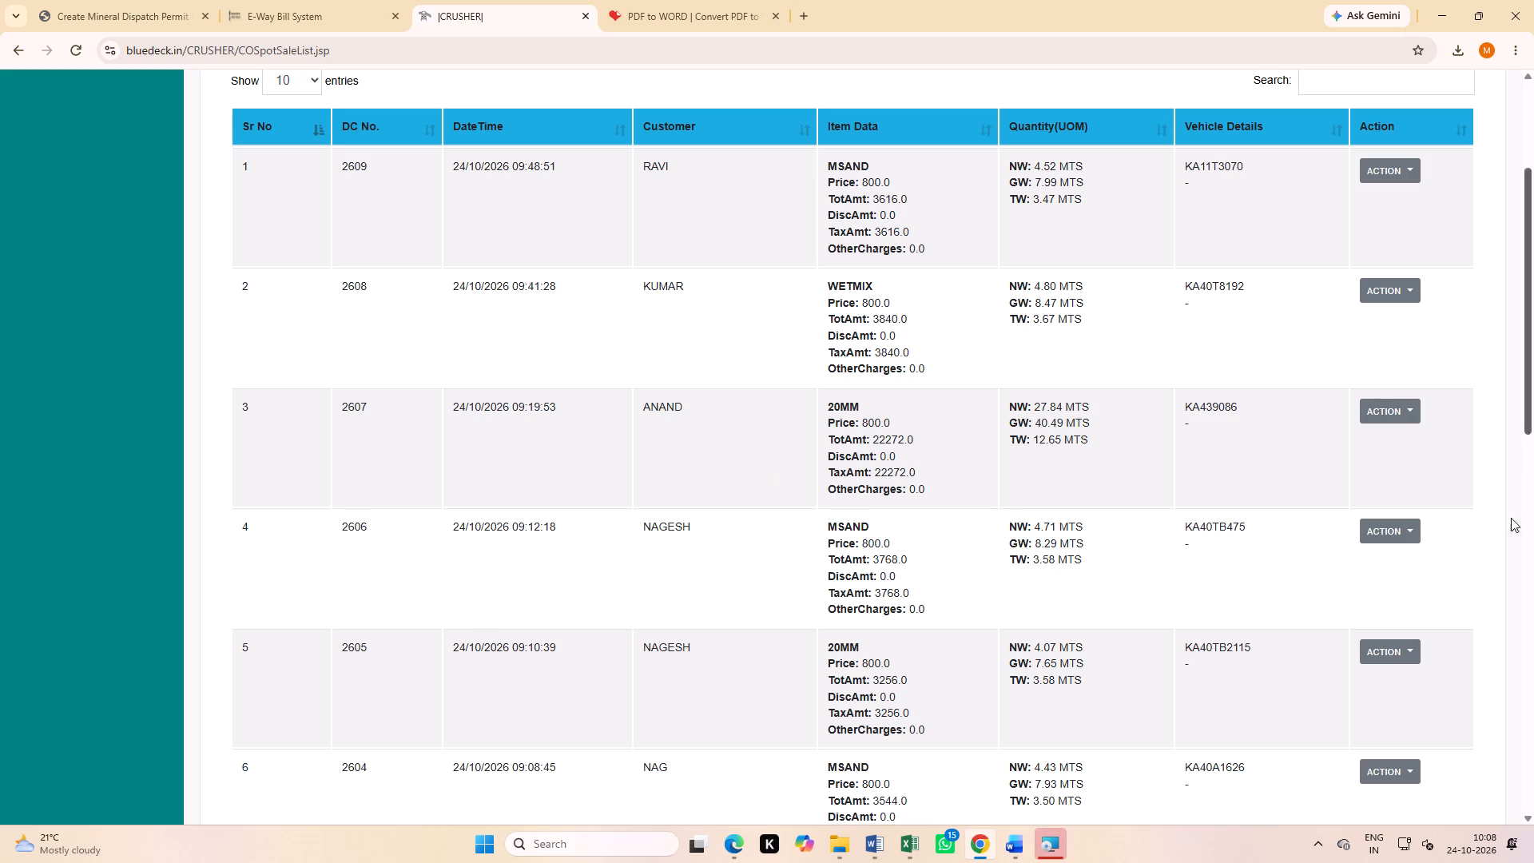
click(1396, 408)
click(1398, 443)
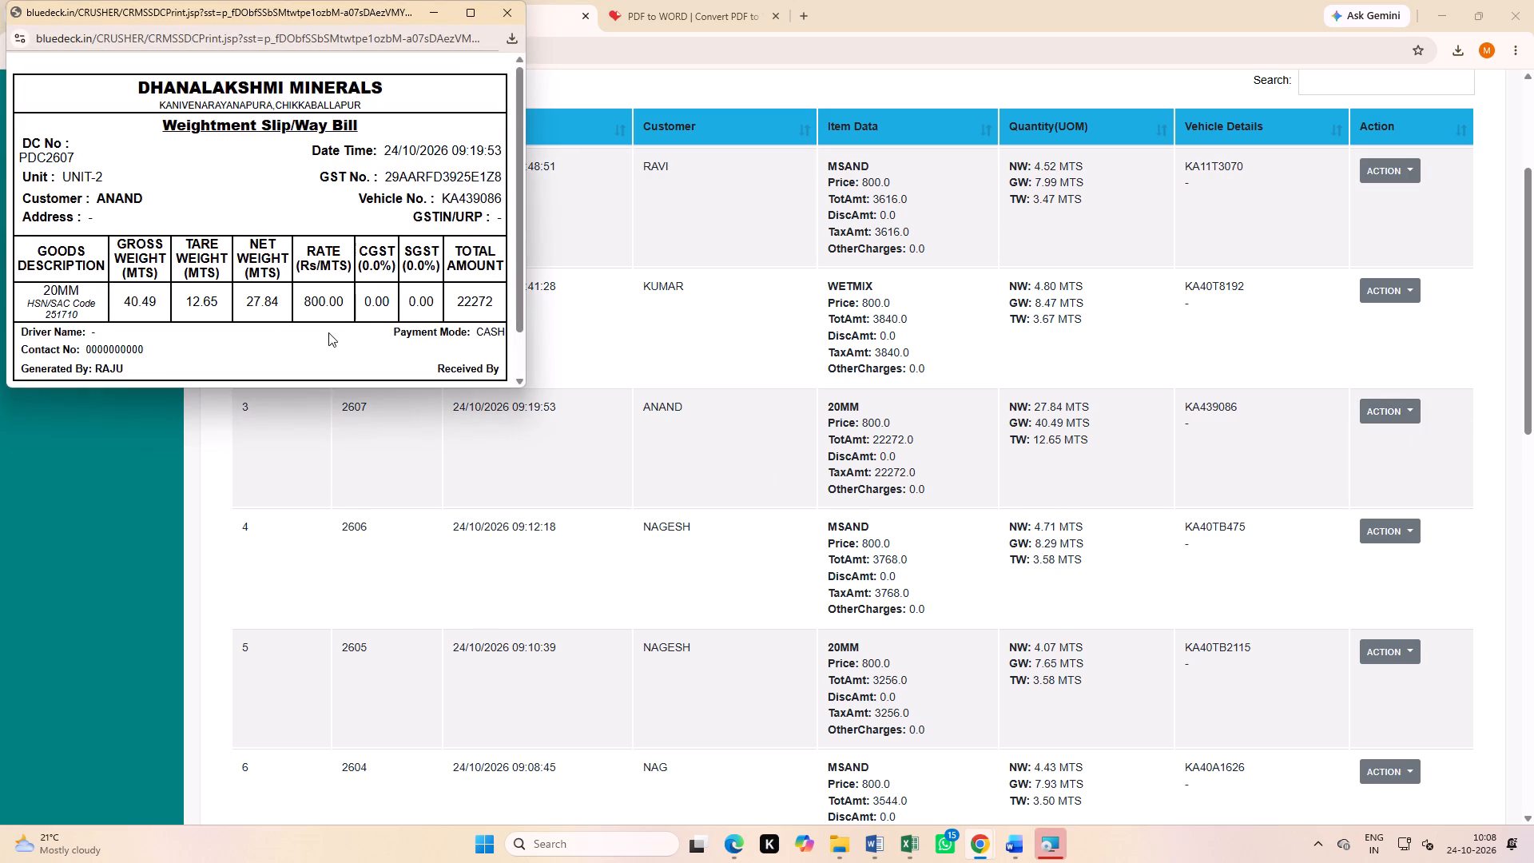
scroll(315, 311, down, 3)
click(289, 336)
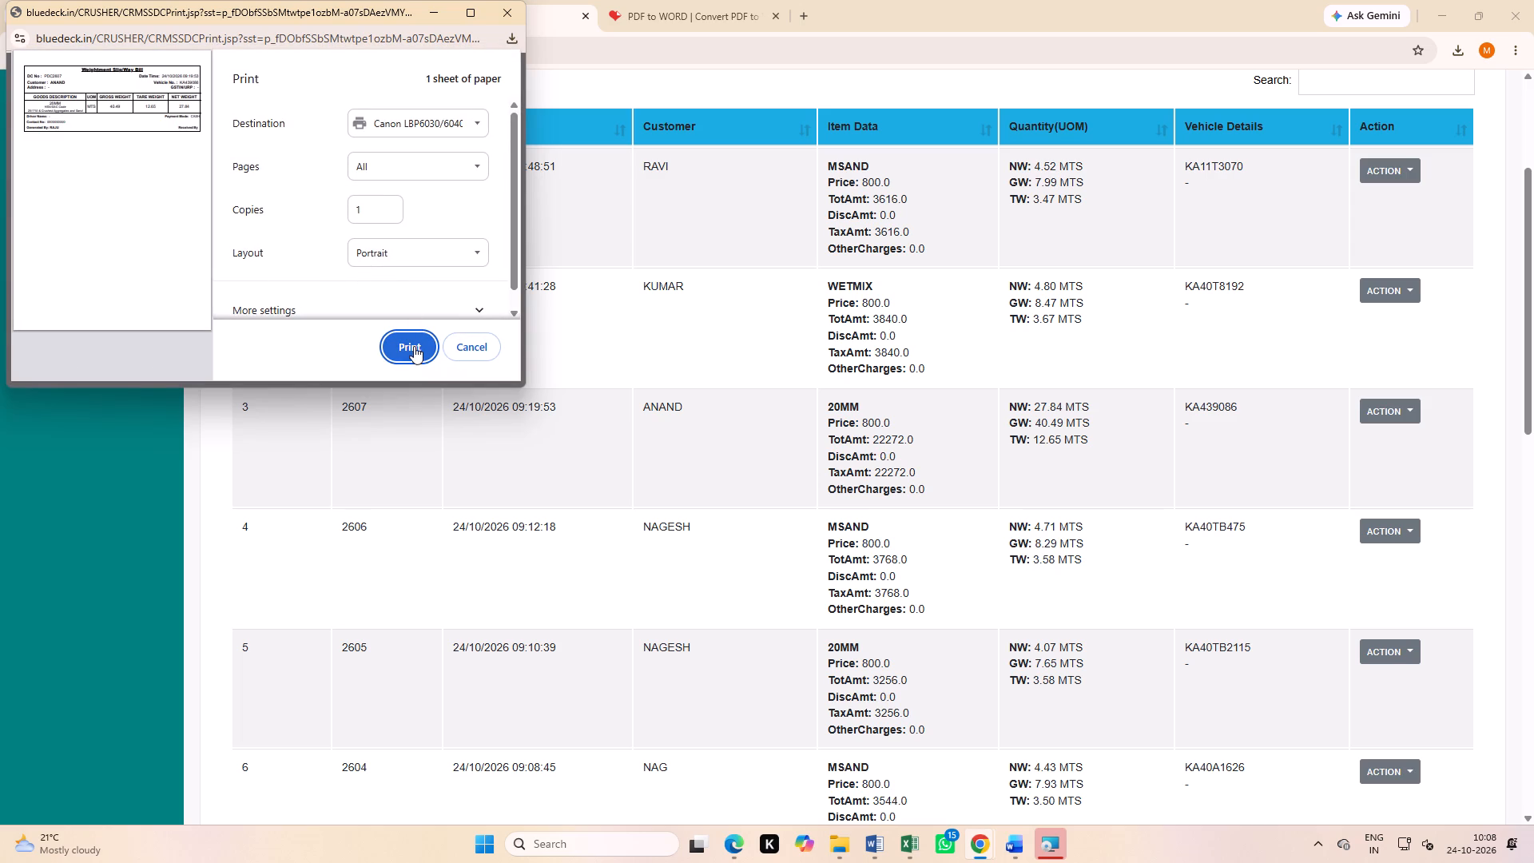
click(404, 124)
click(410, 205)
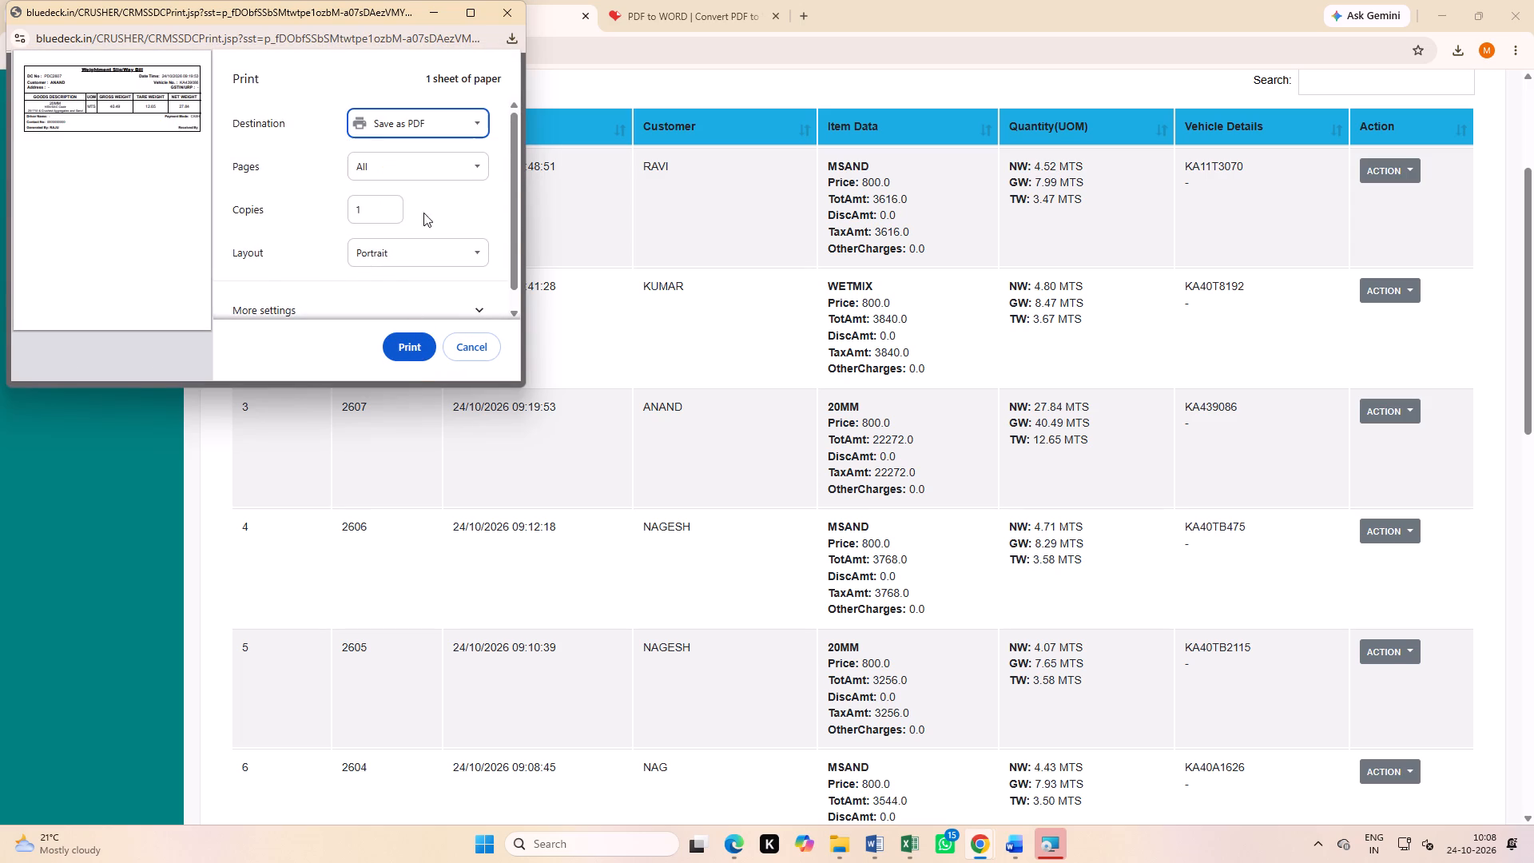
click(407, 348)
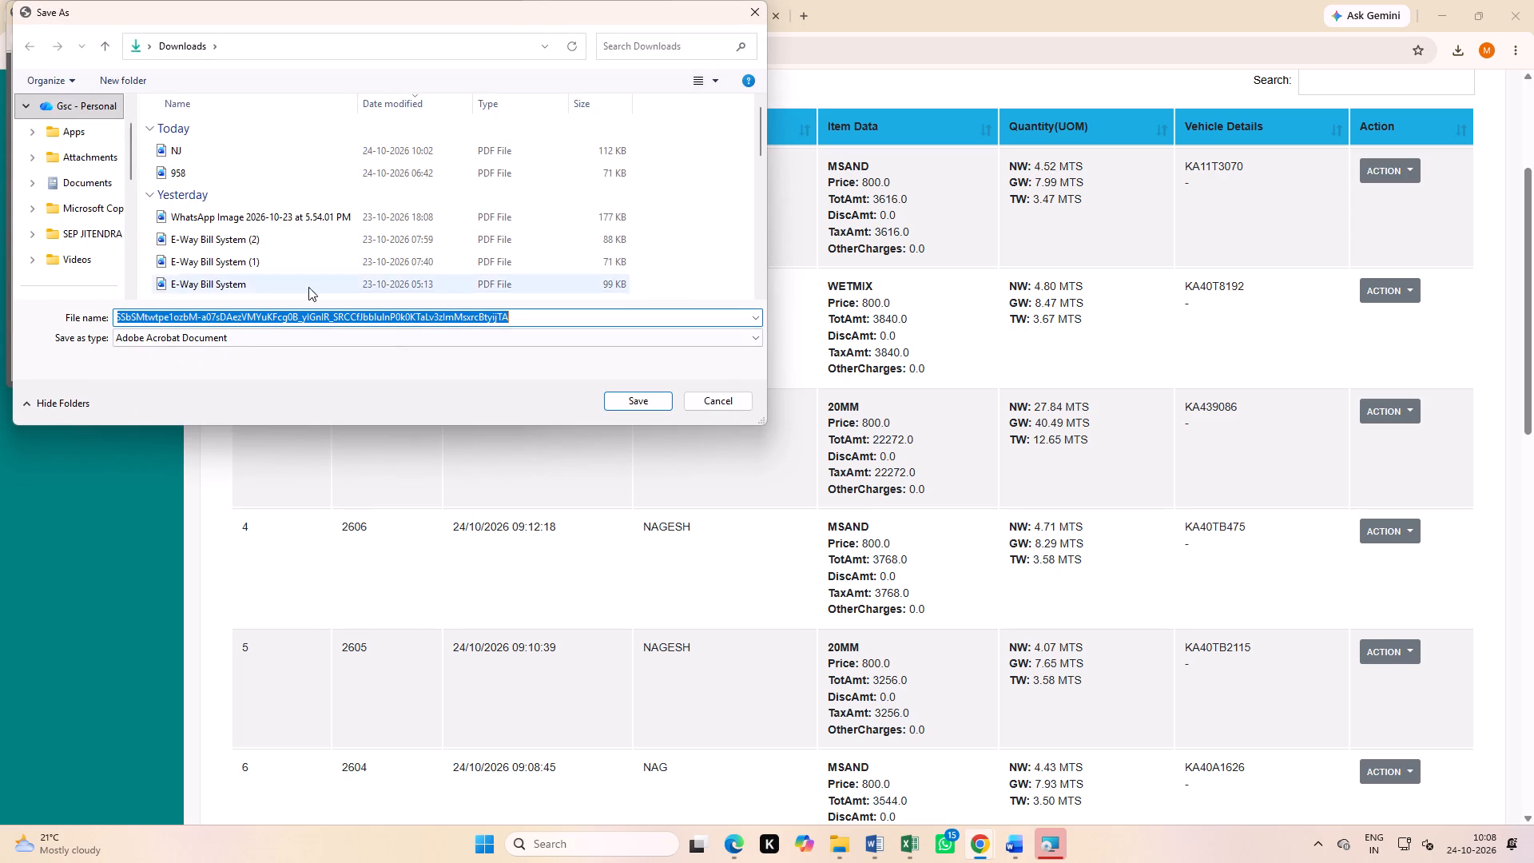
click(197, 149)
click(651, 398)
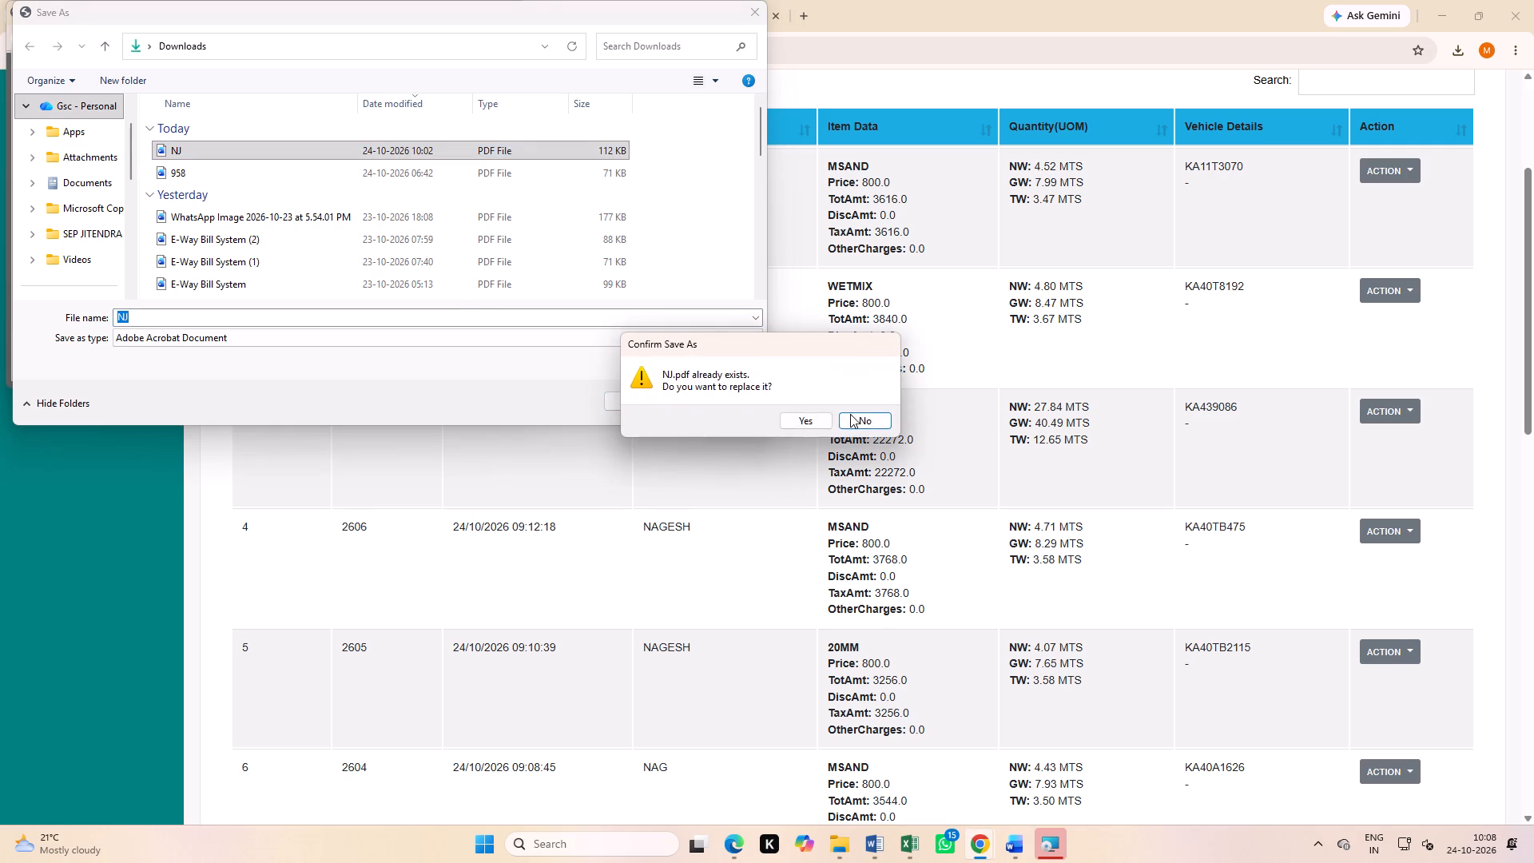
click(813, 418)
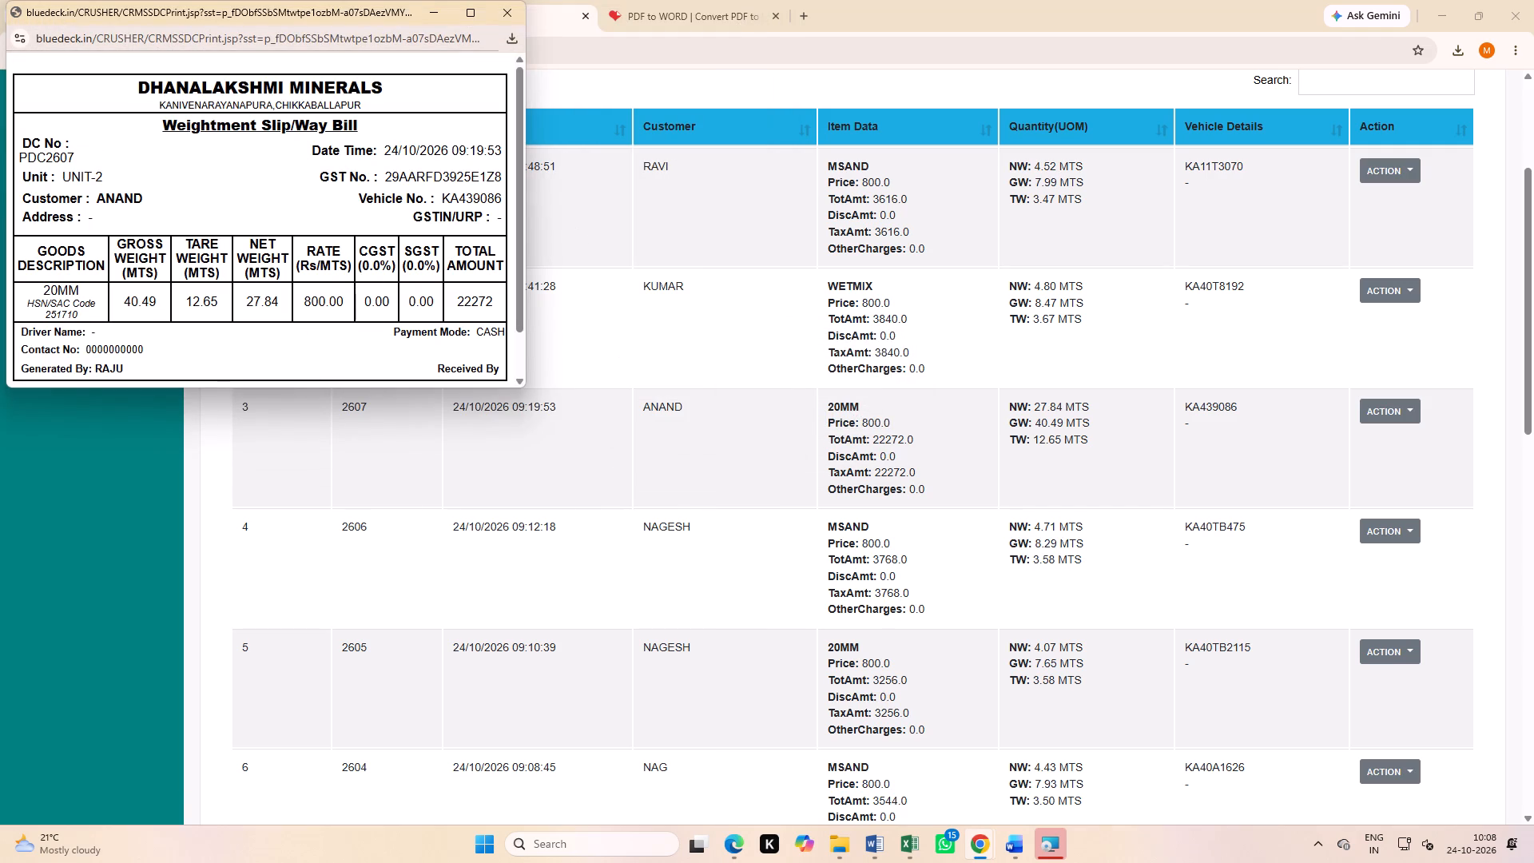
click(506, 12)
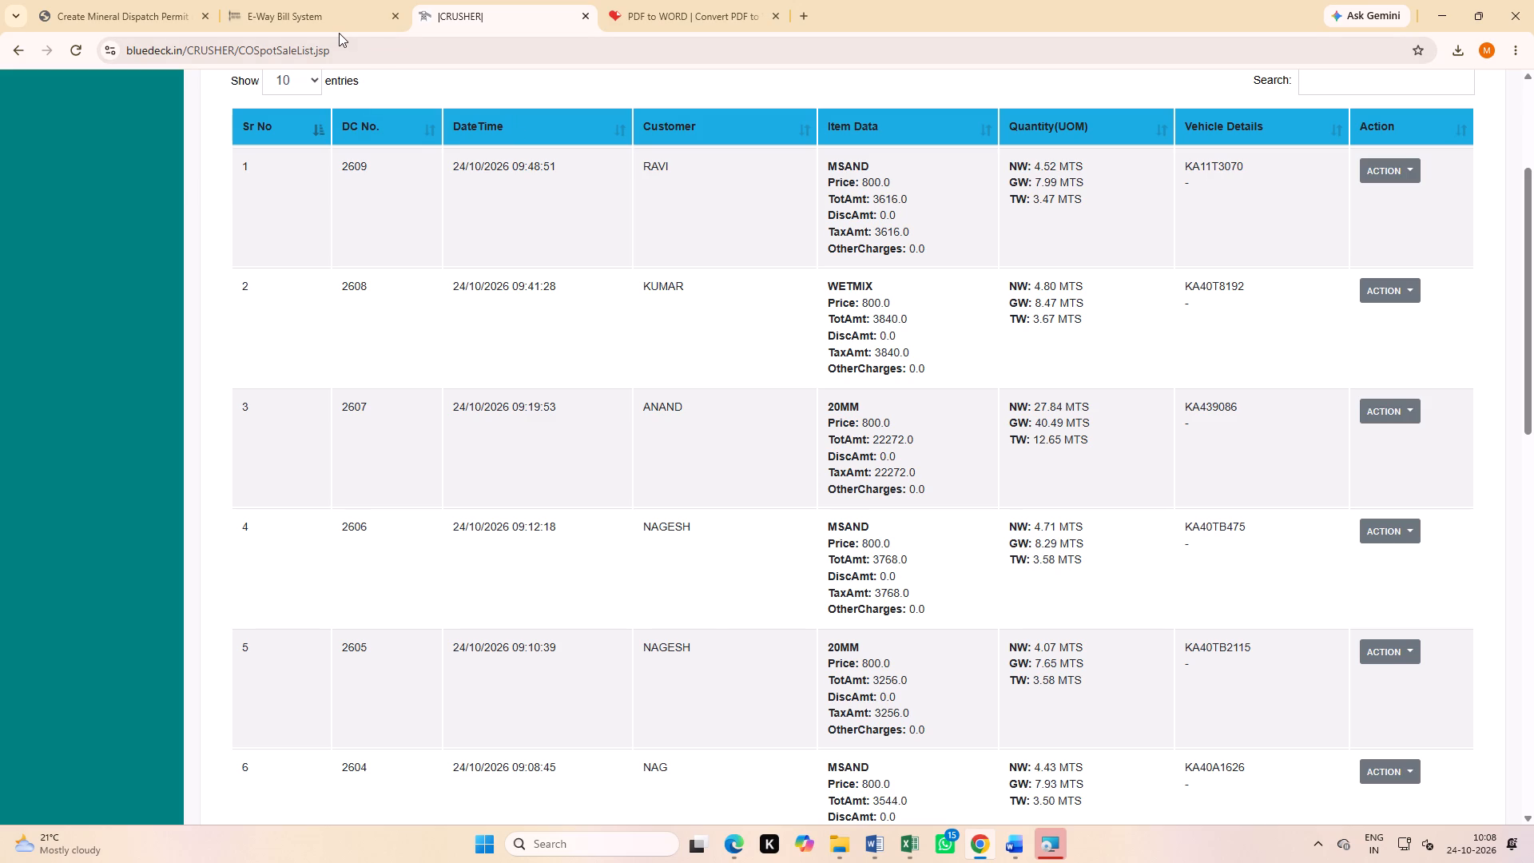
Convert NJ.pdf from Downloads to an editable Word document with iLovePDF, without OCR, and download the result.
click(652, 10)
click(680, 298)
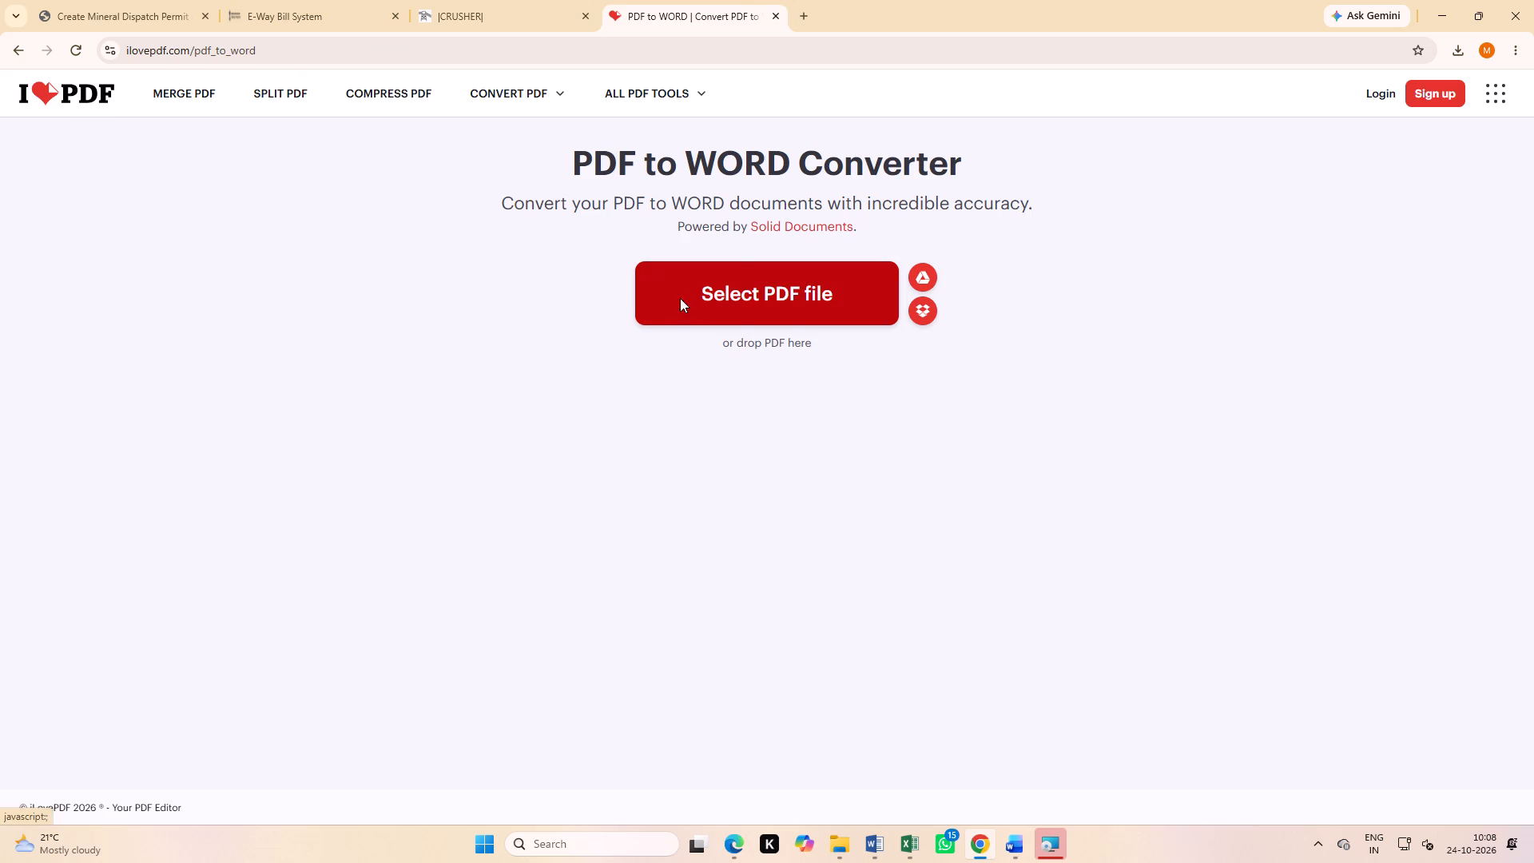
click(164, 150)
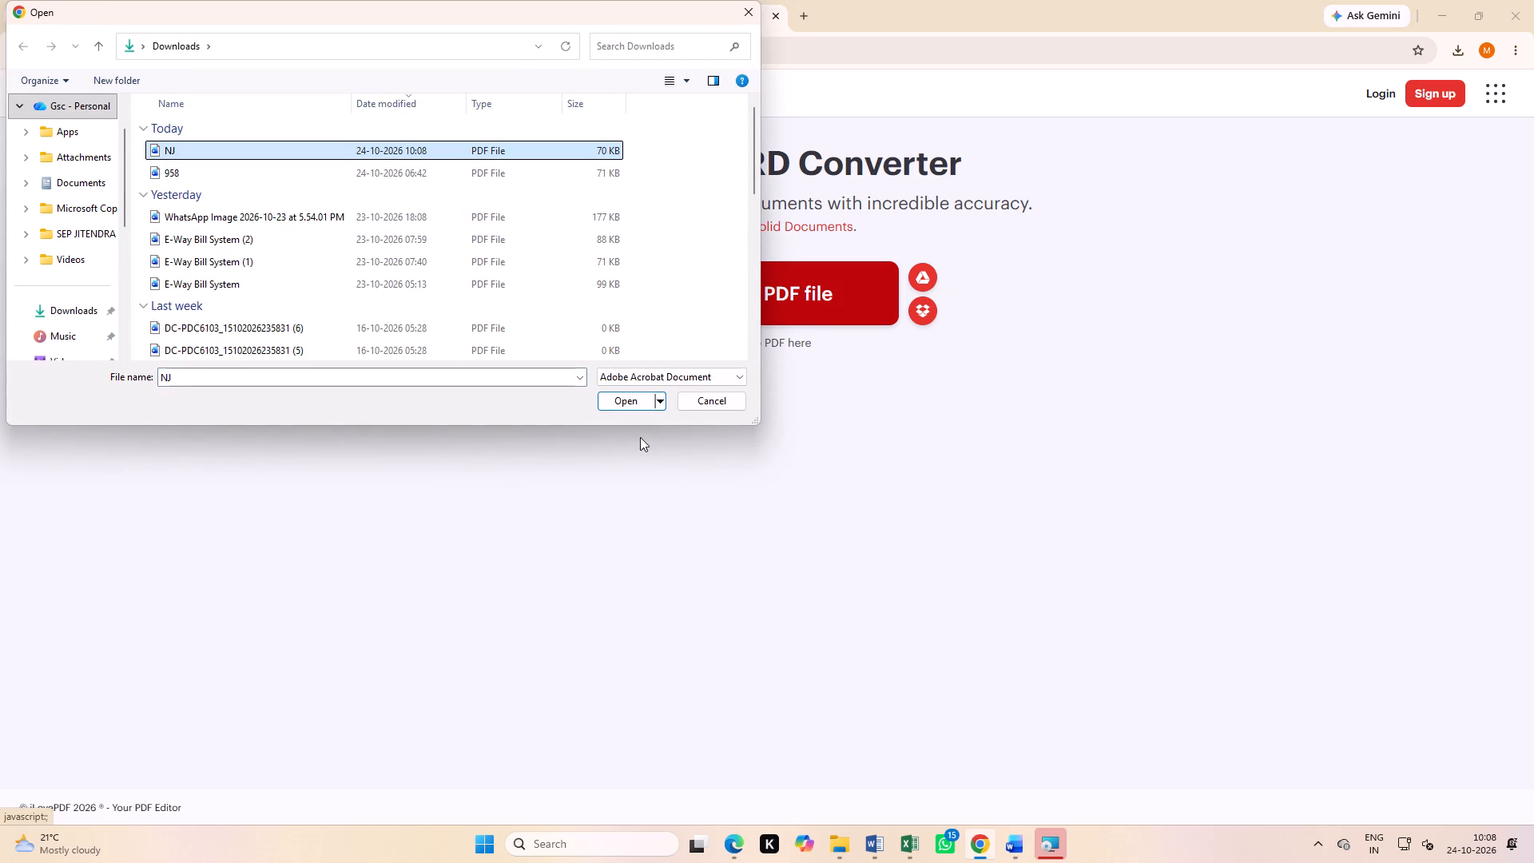
click(636, 400)
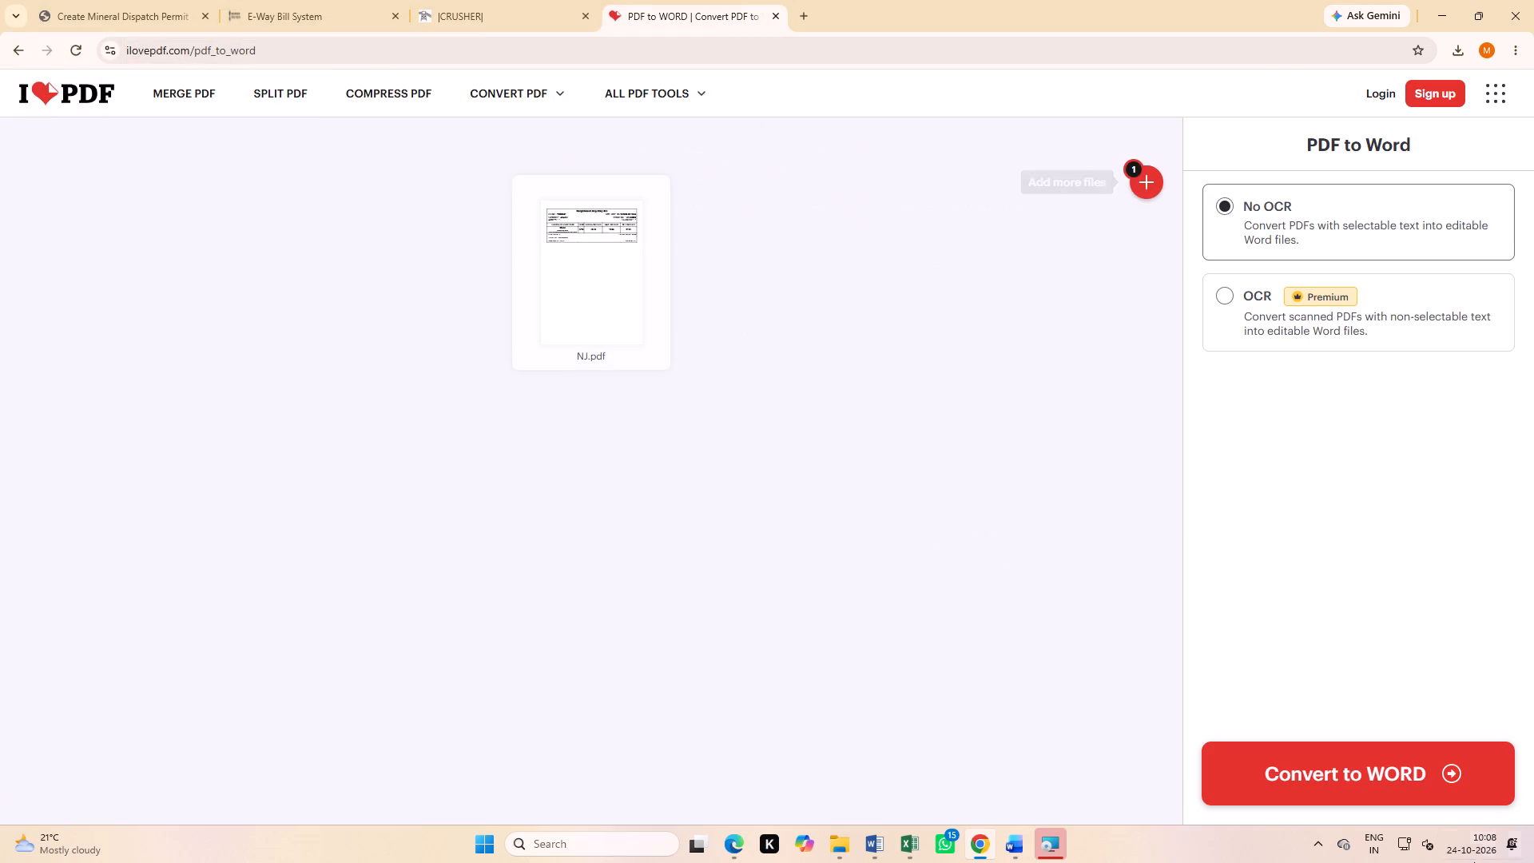
click(1356, 788)
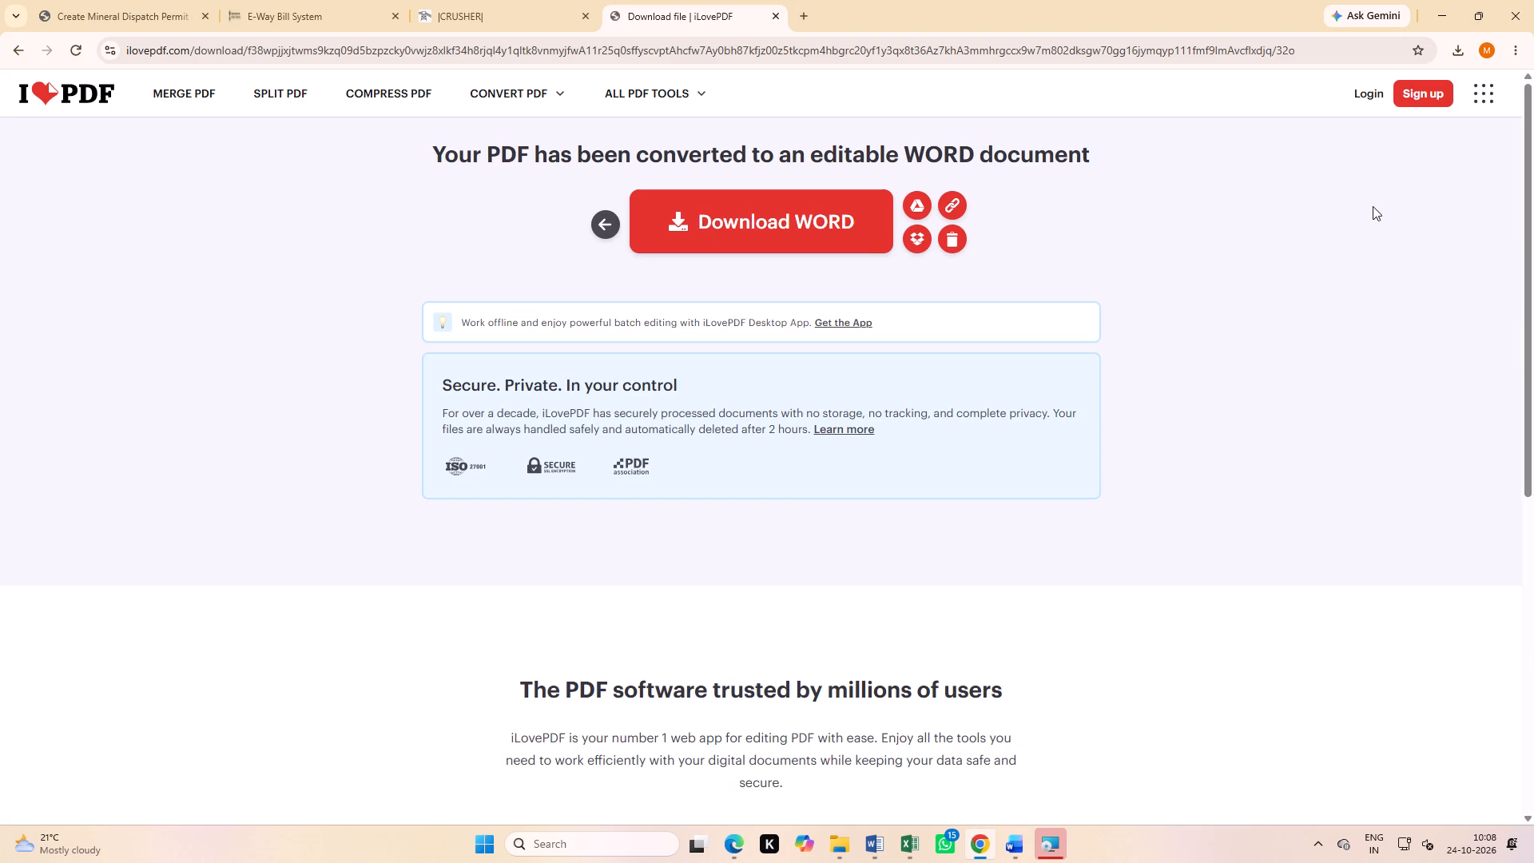
click(788, 233)
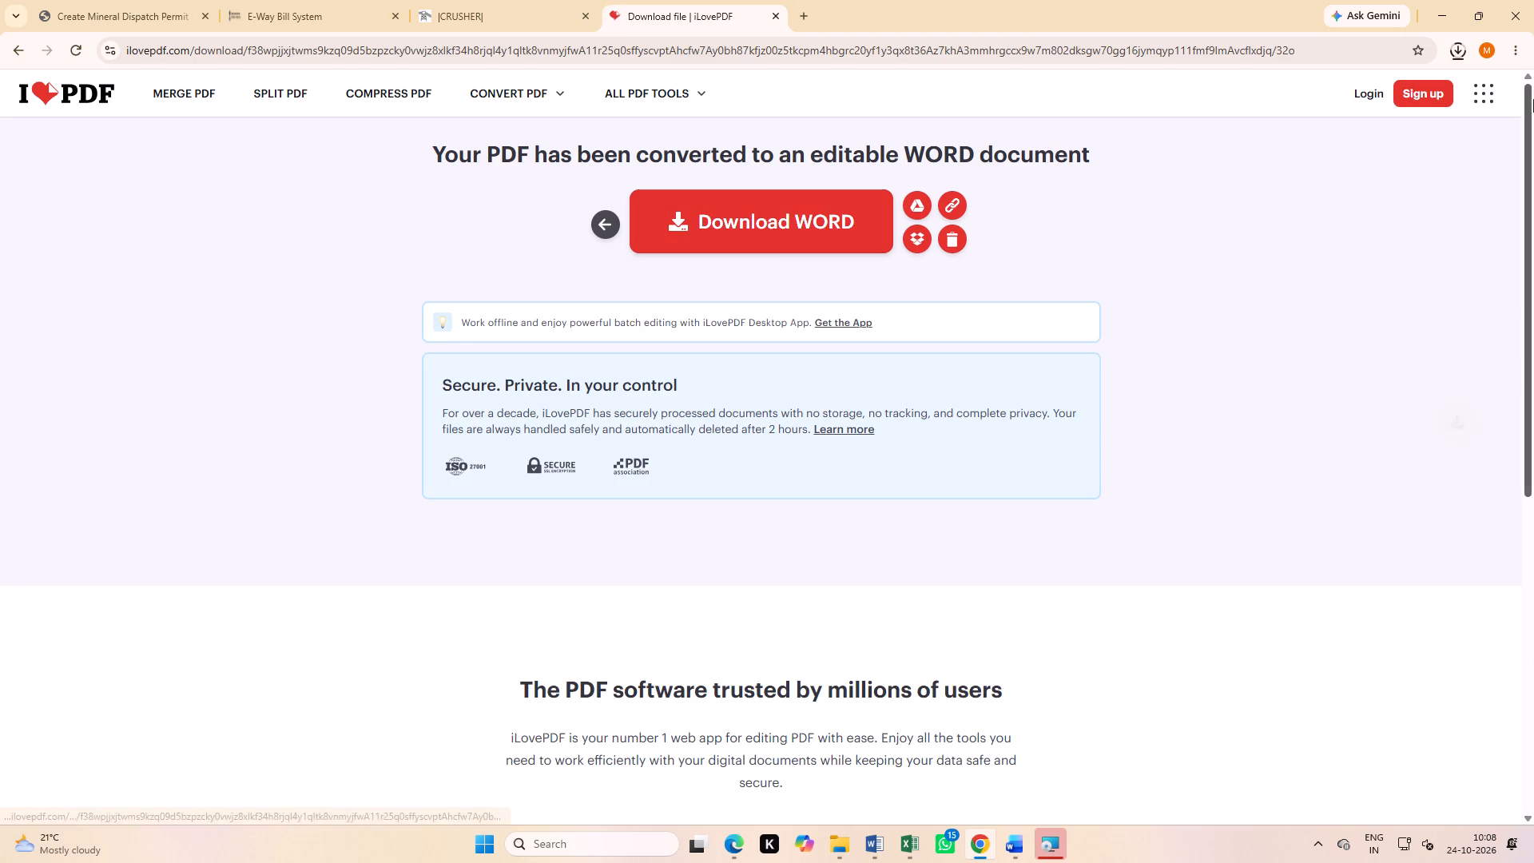
Open the downloaded Word version of the 20MM slip, dismiss the Office notices and enable editing.
click(1464, 56)
click(1312, 123)
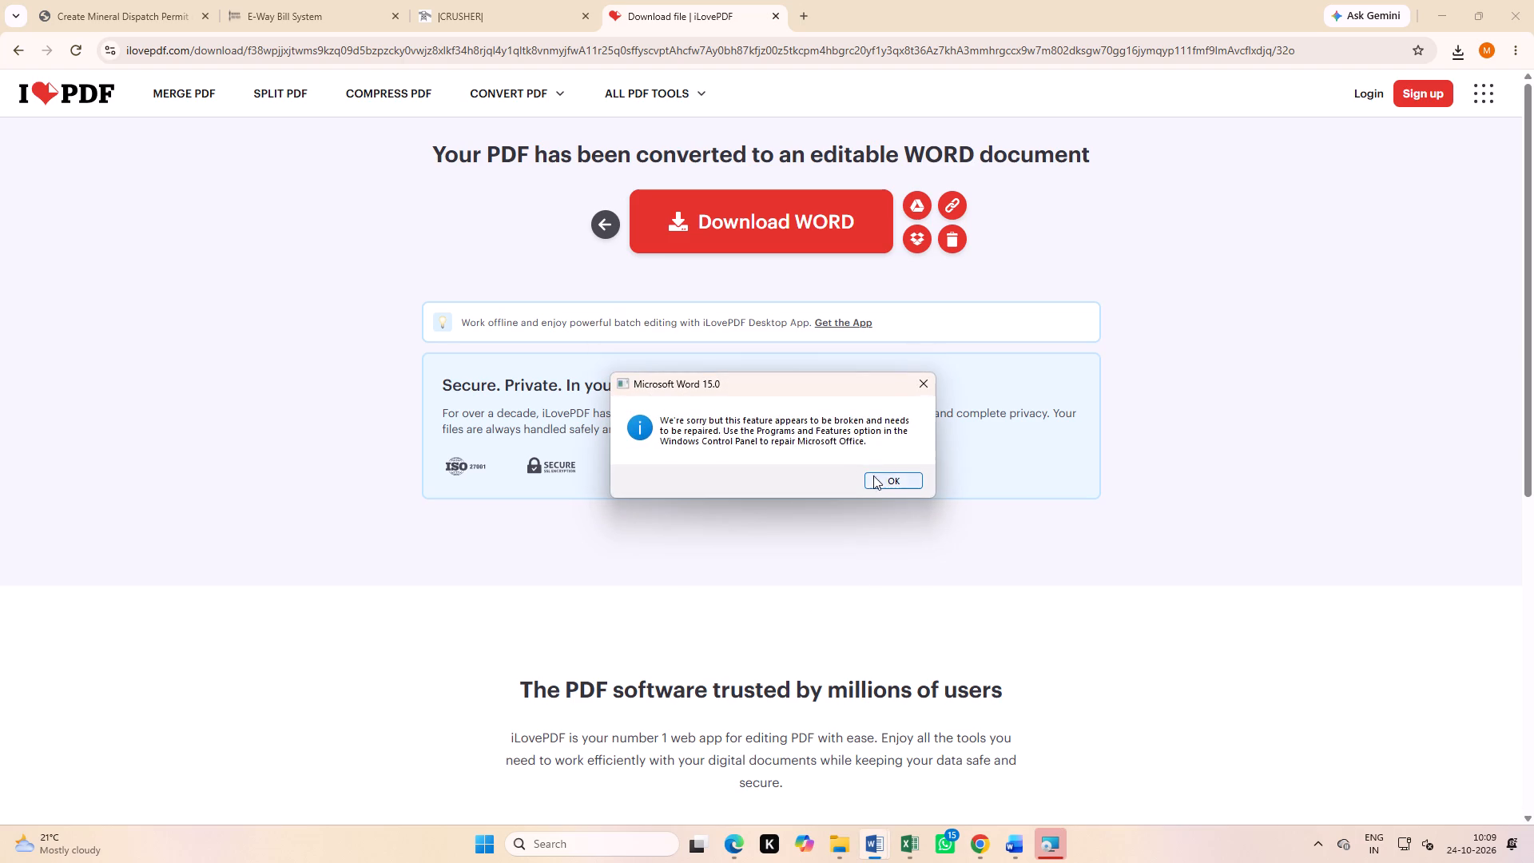
click(880, 480)
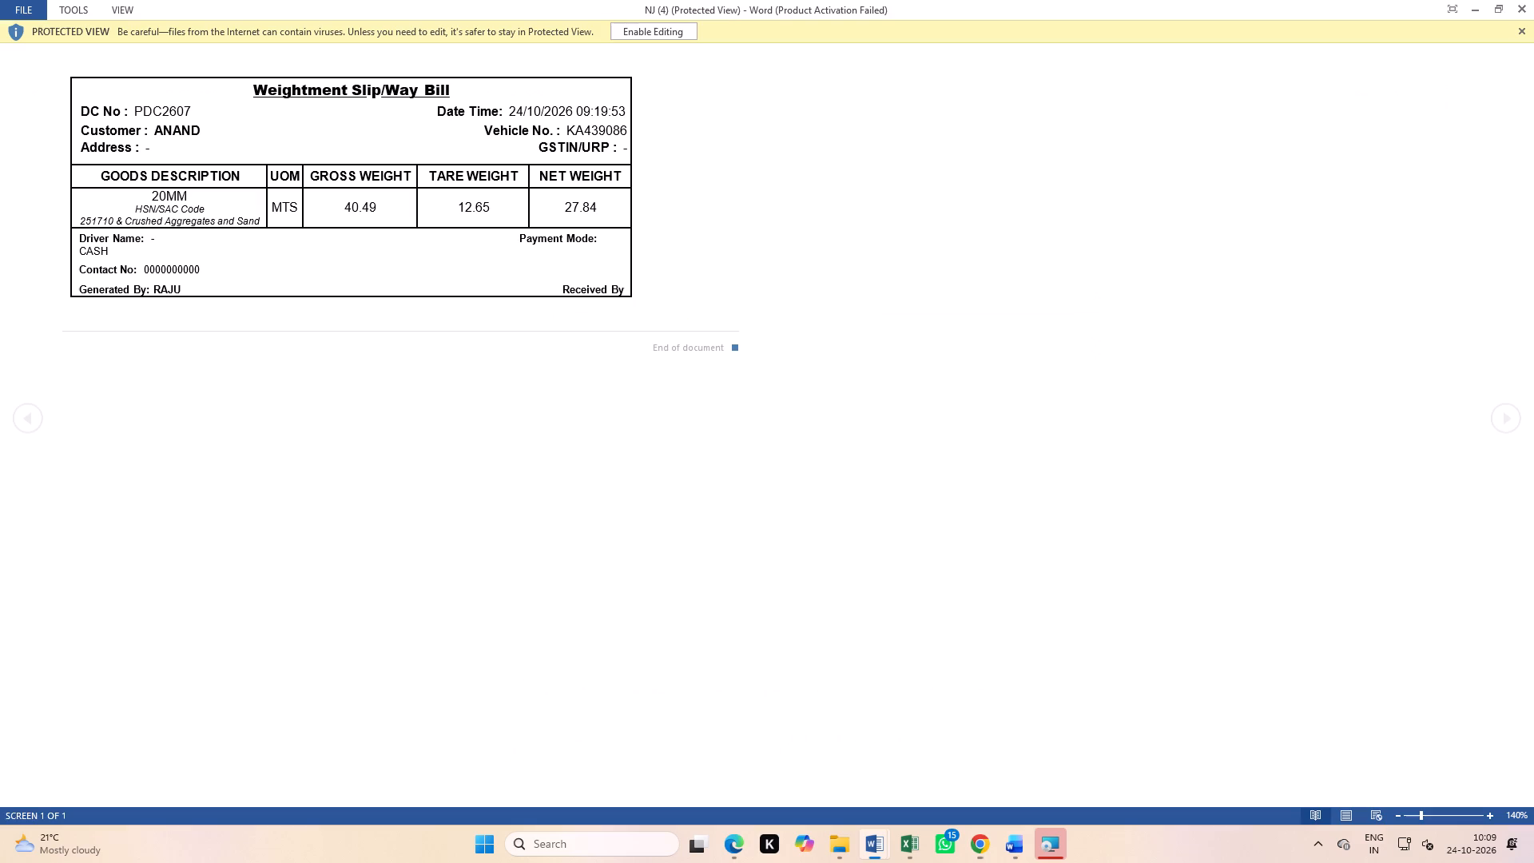
click(642, 28)
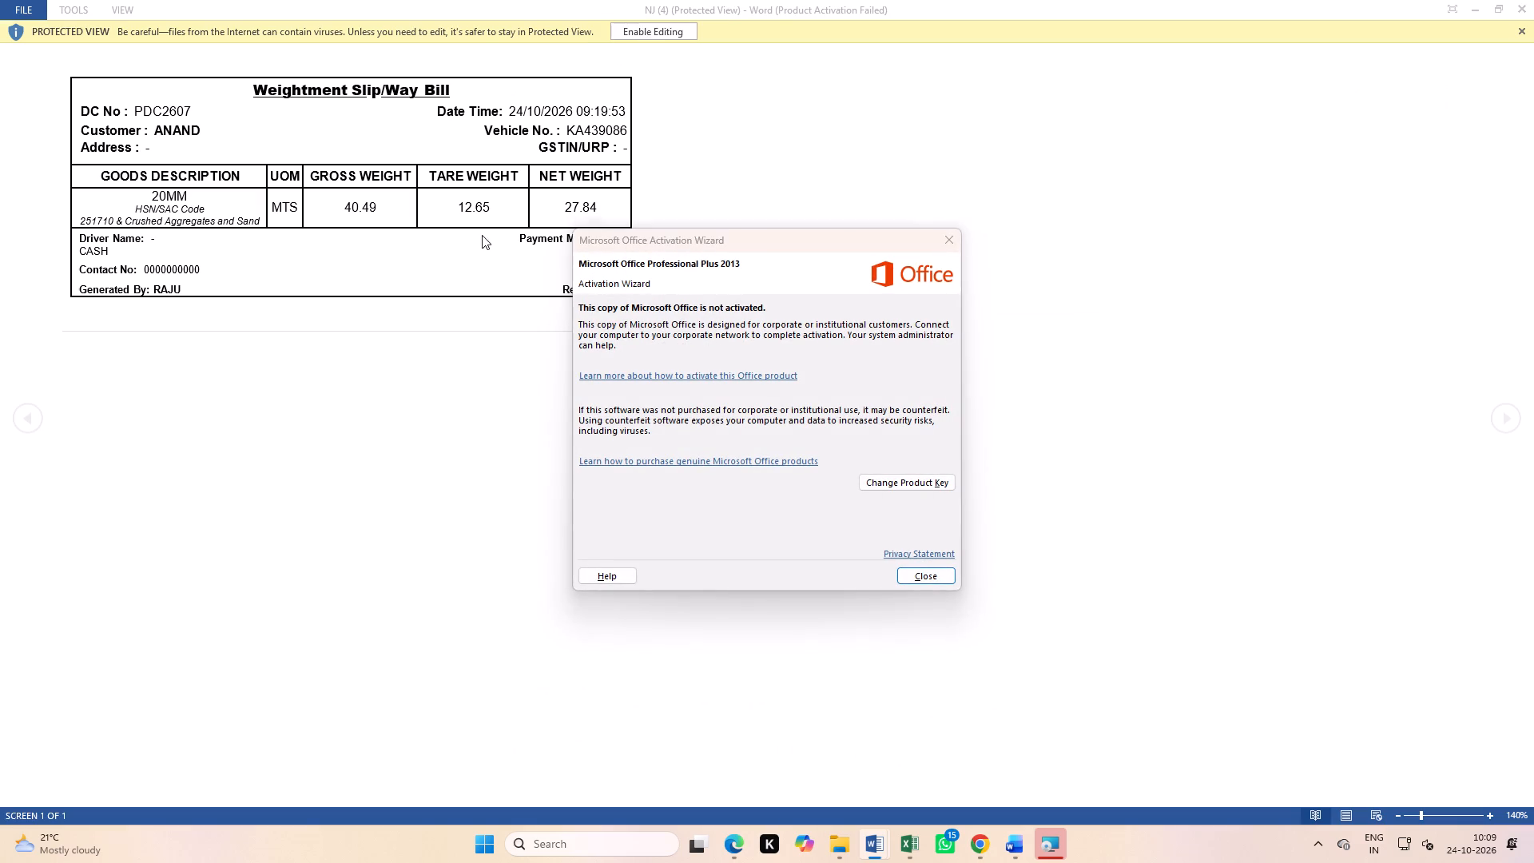
click(947, 242)
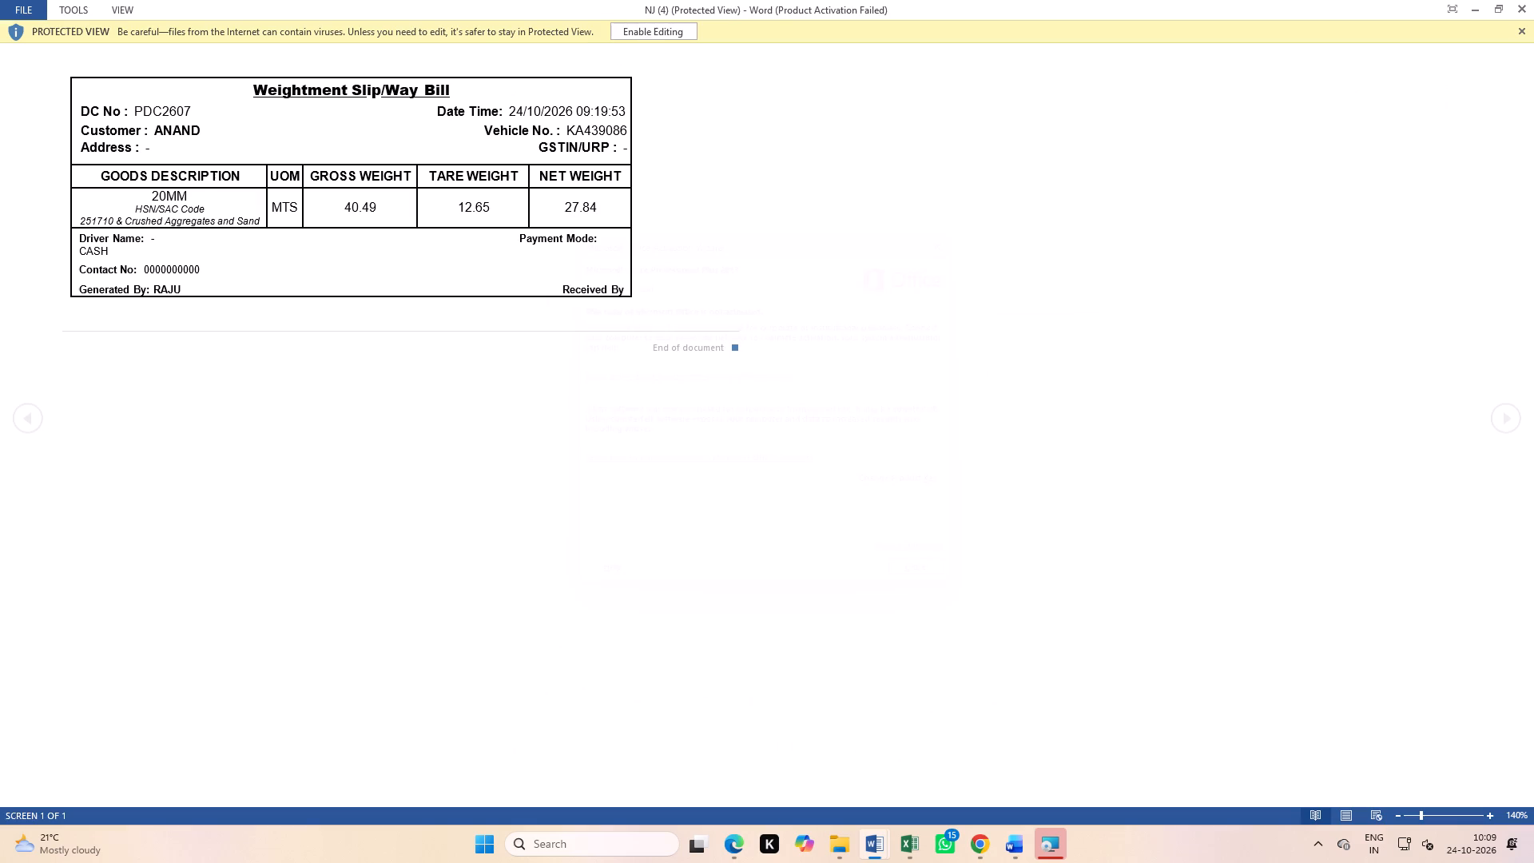
click(653, 31)
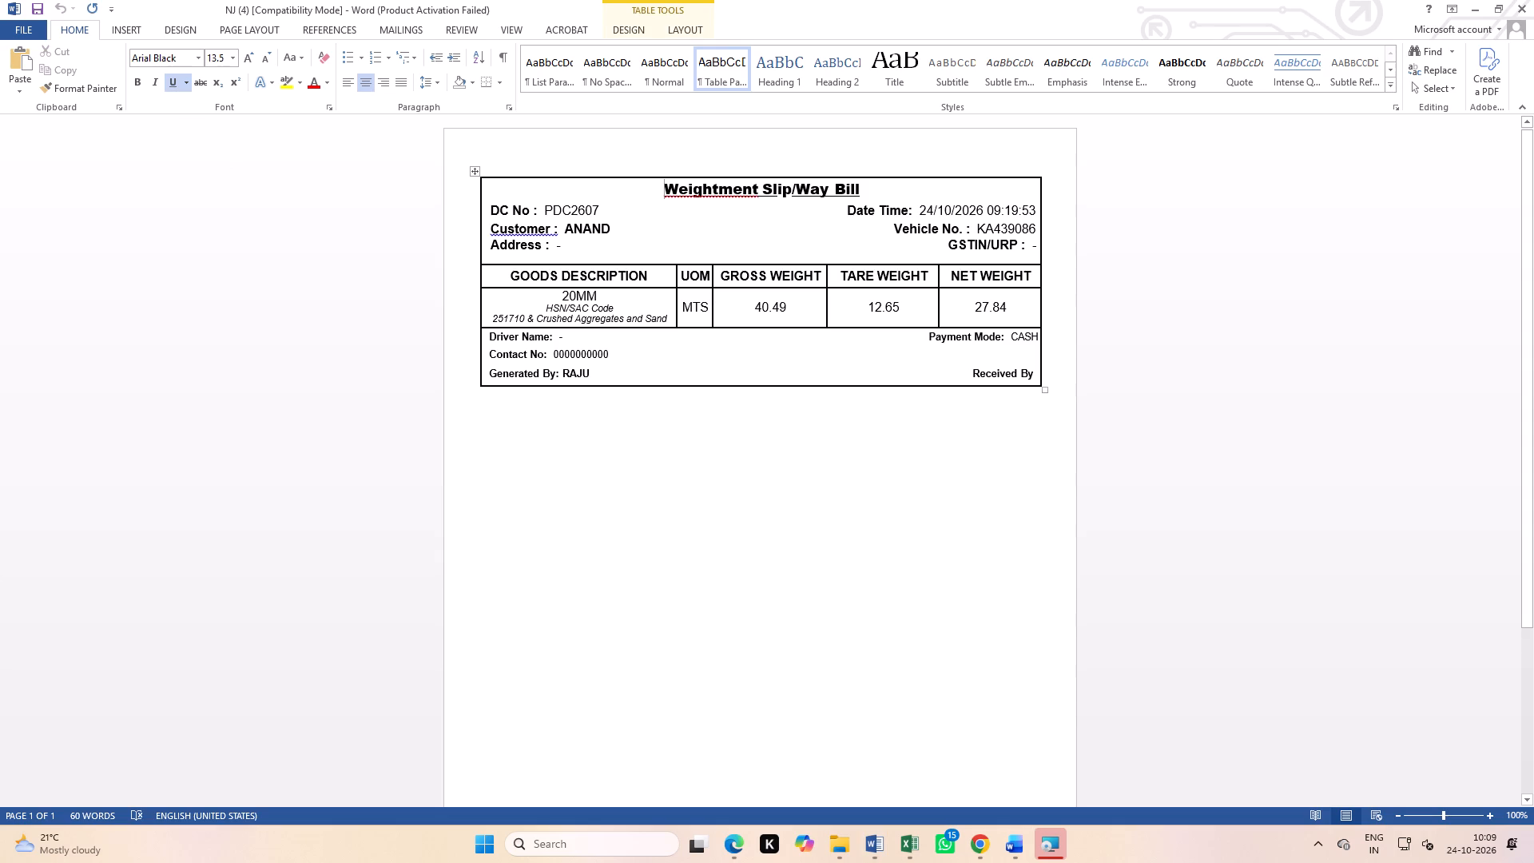
Set the 20MM slip's net weight to 29.84, gross weight to 41.49 and tare weight to 11.65.
click(988, 310)
key(BackSpace)
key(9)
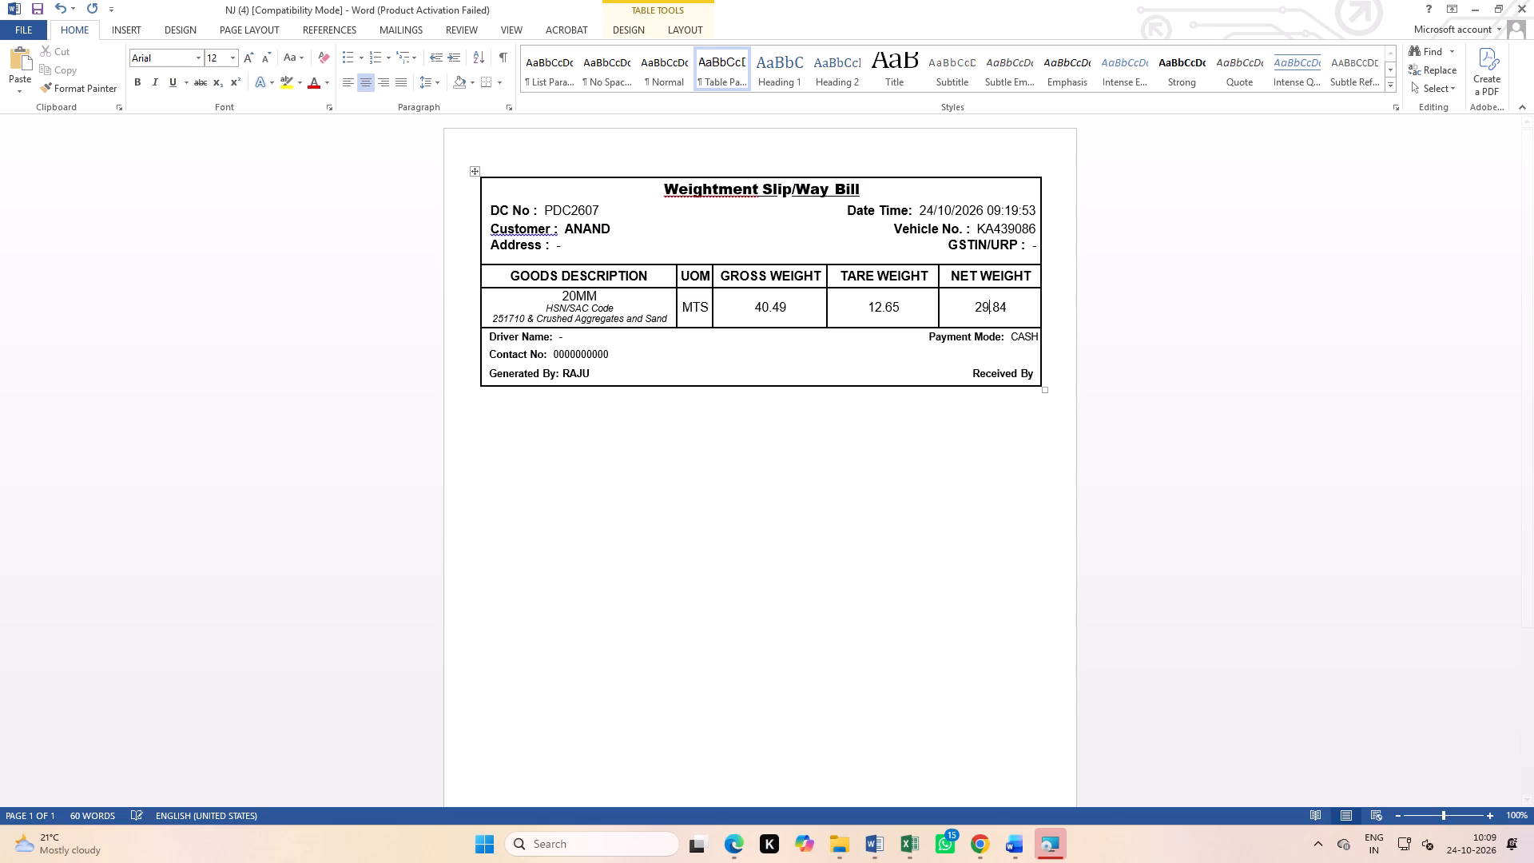
click(769, 308)
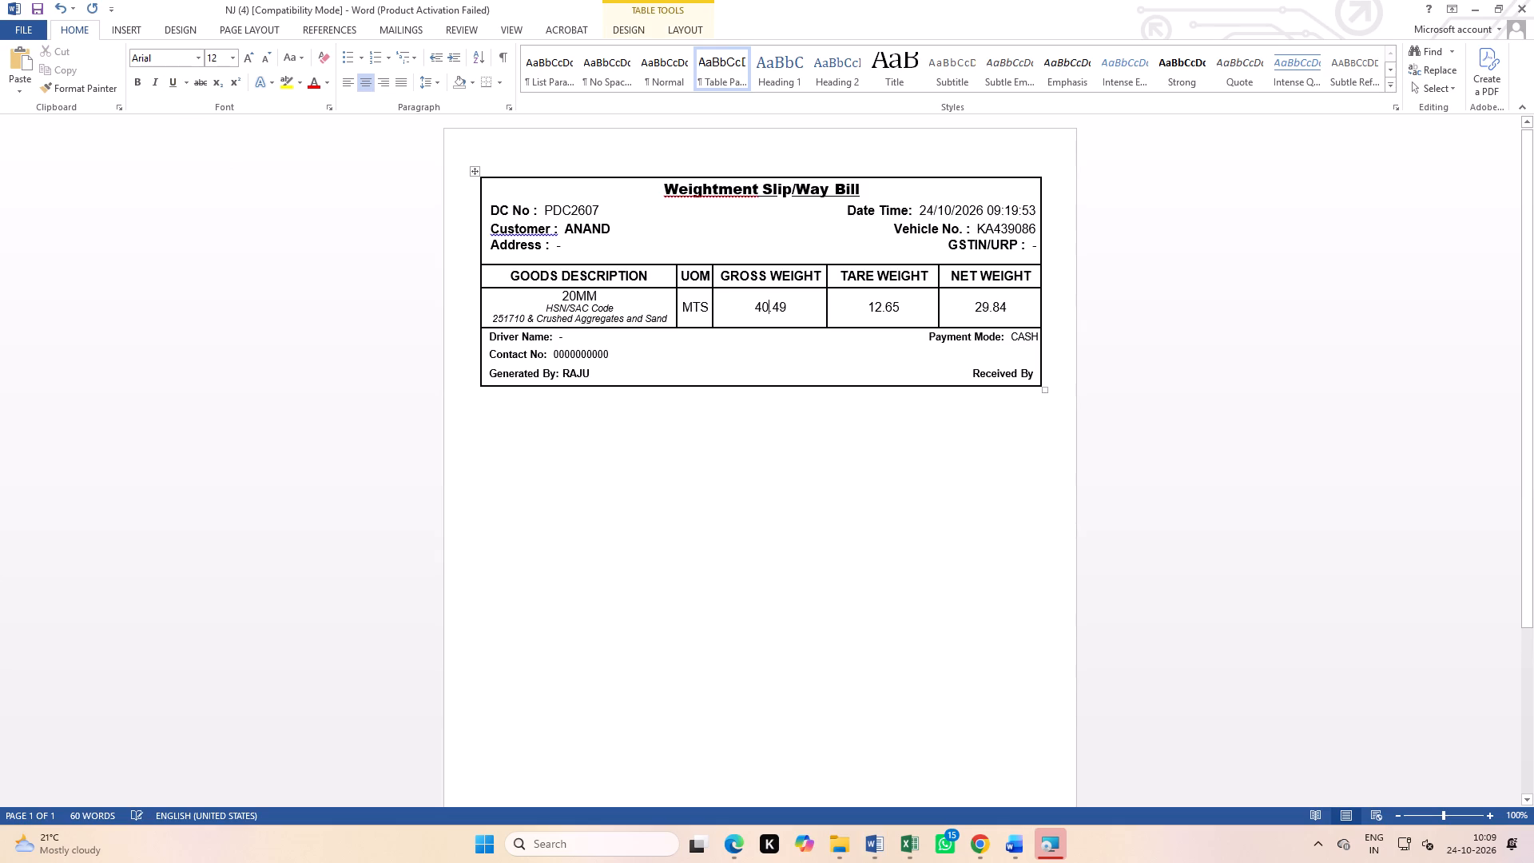
key(BackSpace)
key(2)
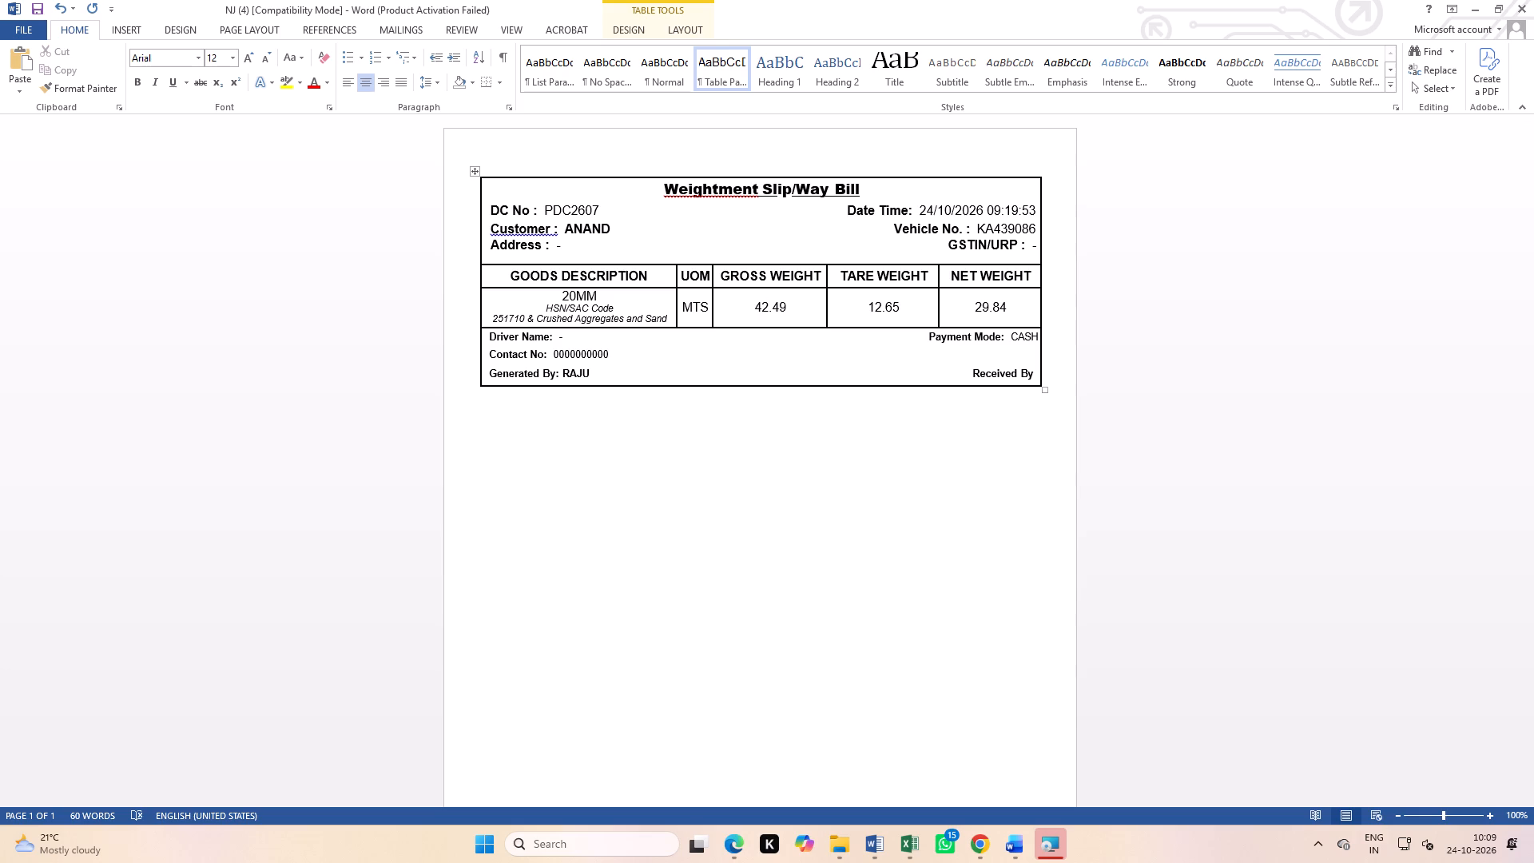
key(BackSpace)
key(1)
click(885, 308)
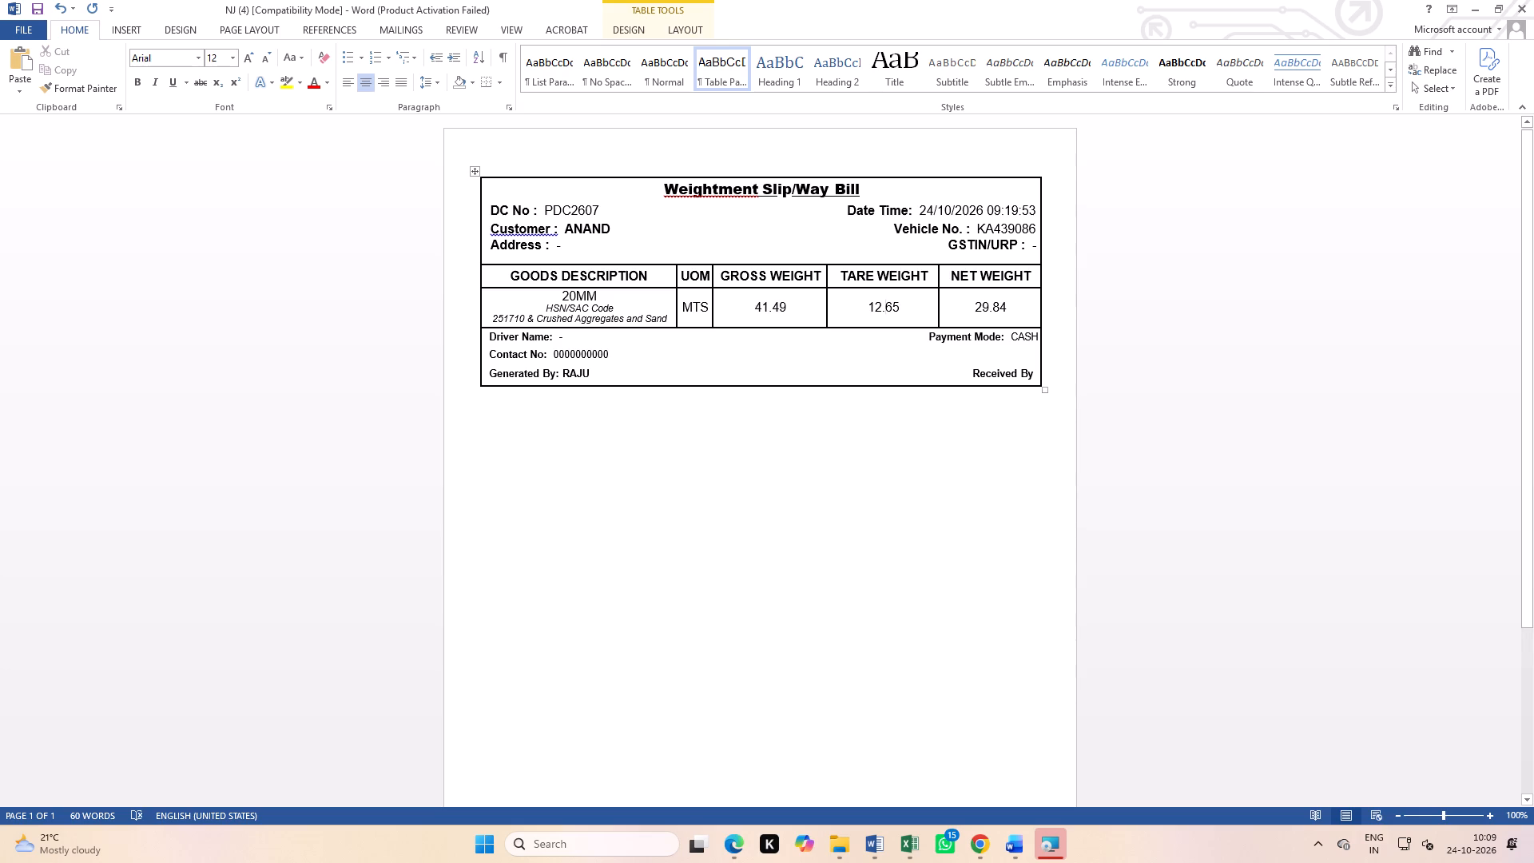
key(BackSpace)
key(BackSpace)
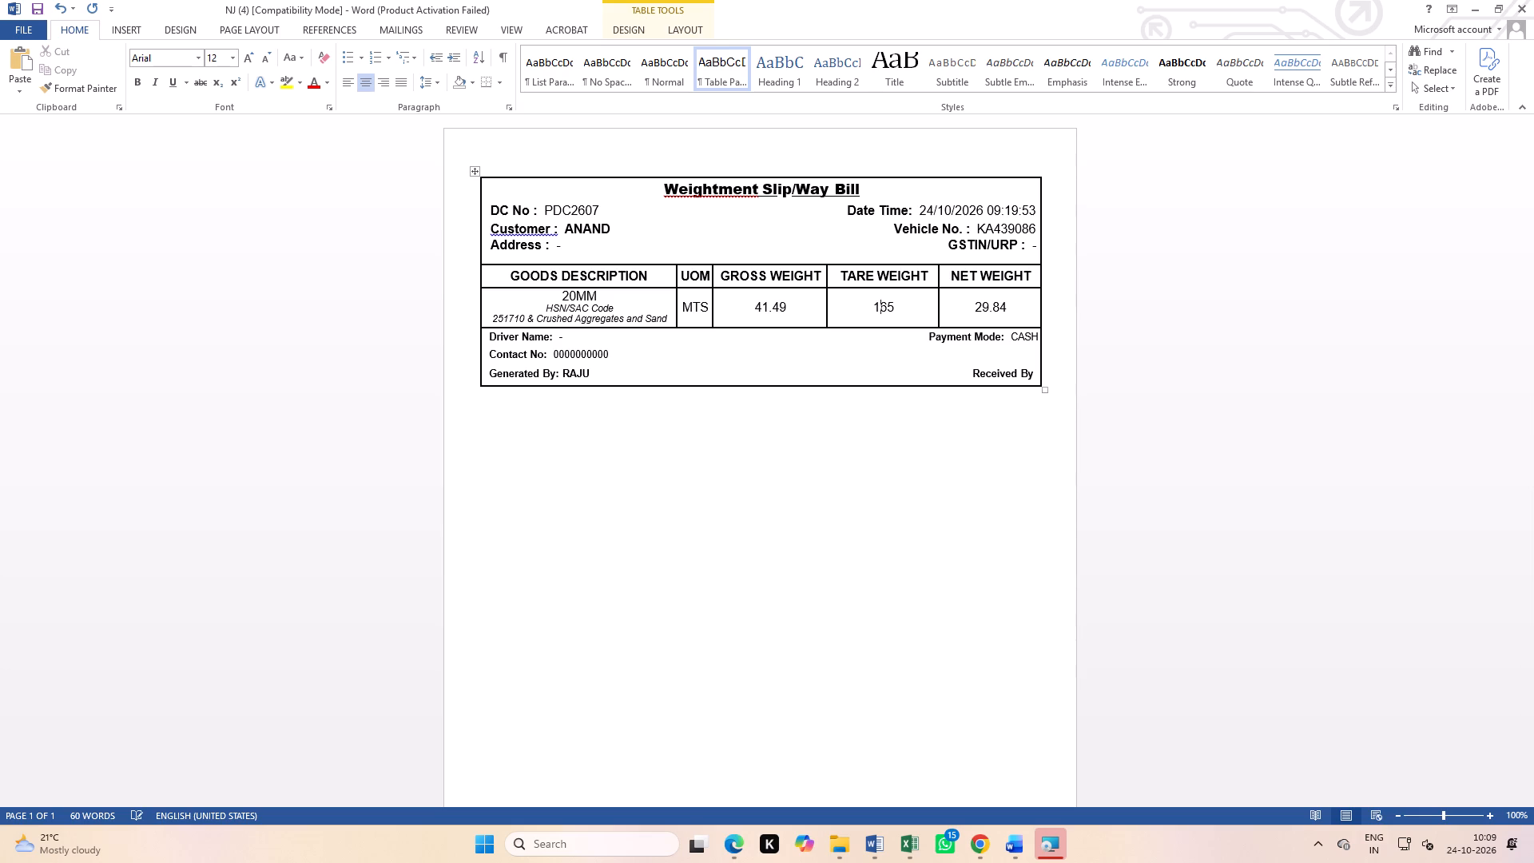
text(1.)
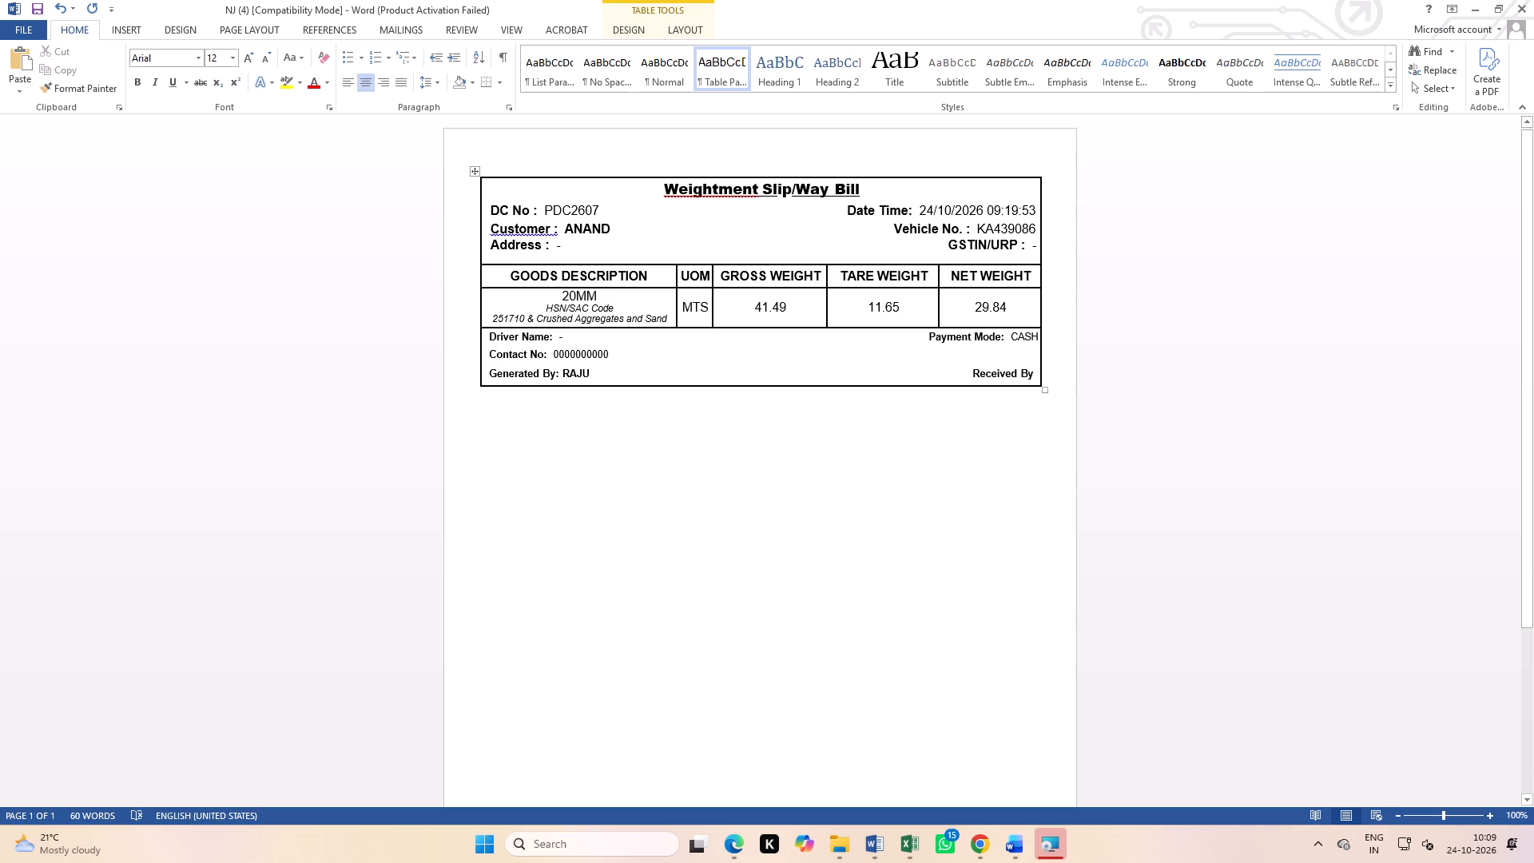
click(666, 378)
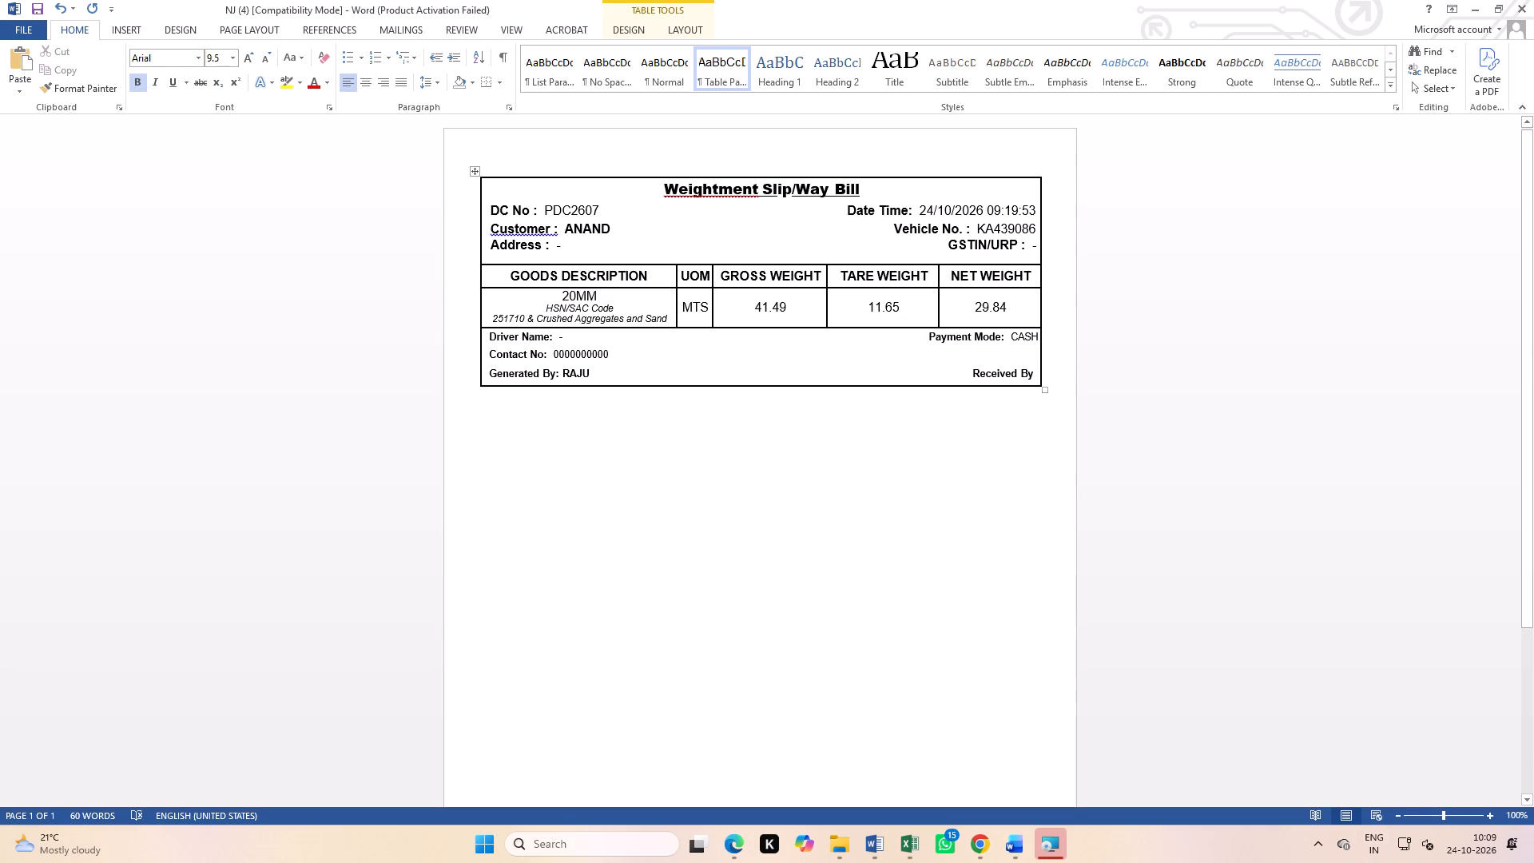
Print two one-sided portrait A4 copies of the edited 20MM slip on the Canon LBP6030/6040 printer.
key(ctrl+p)
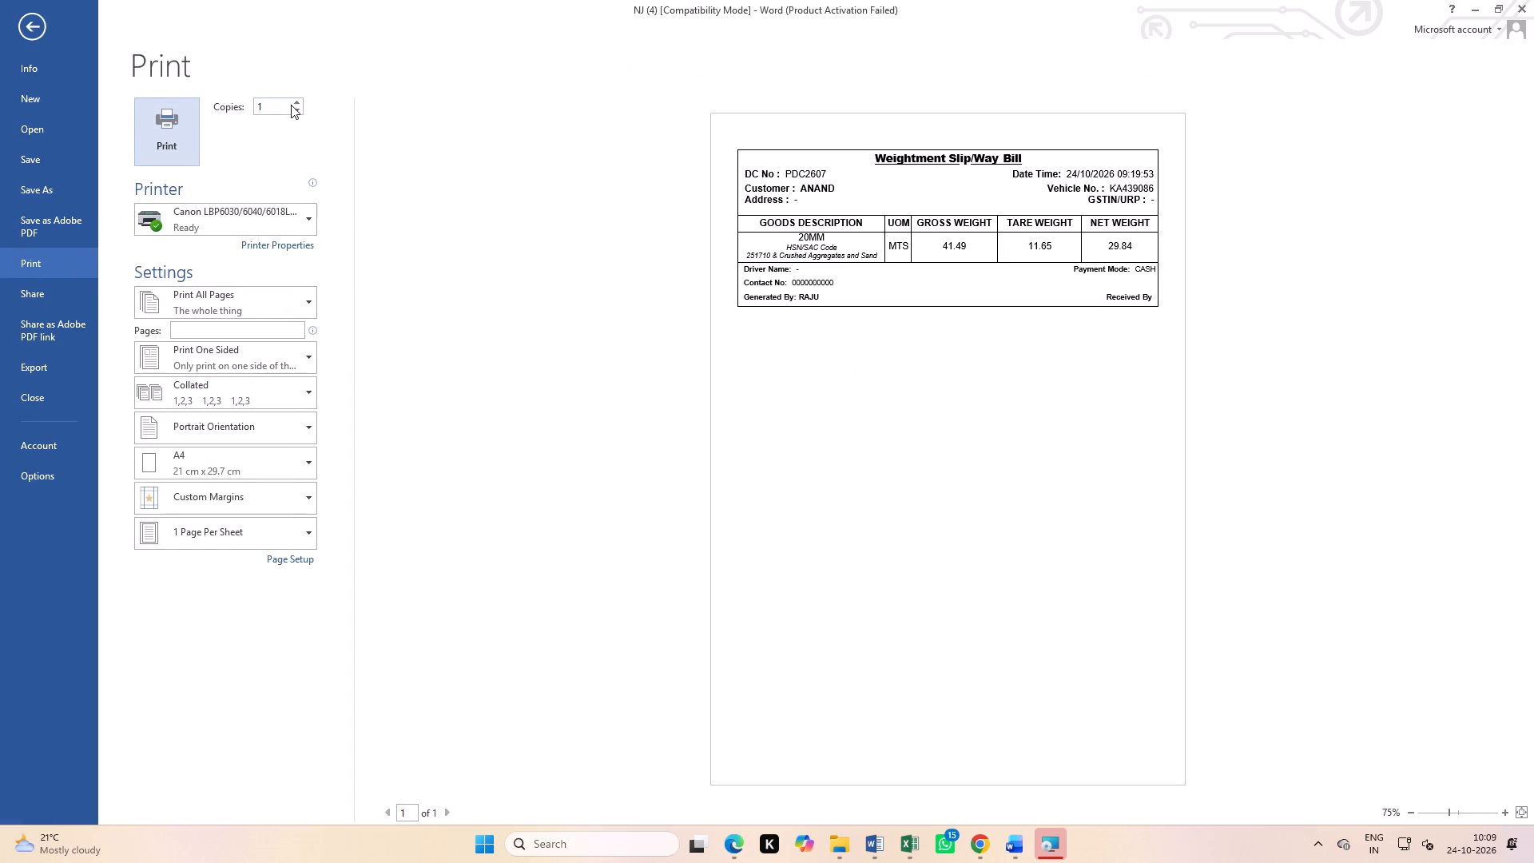
click(294, 102)
click(153, 141)
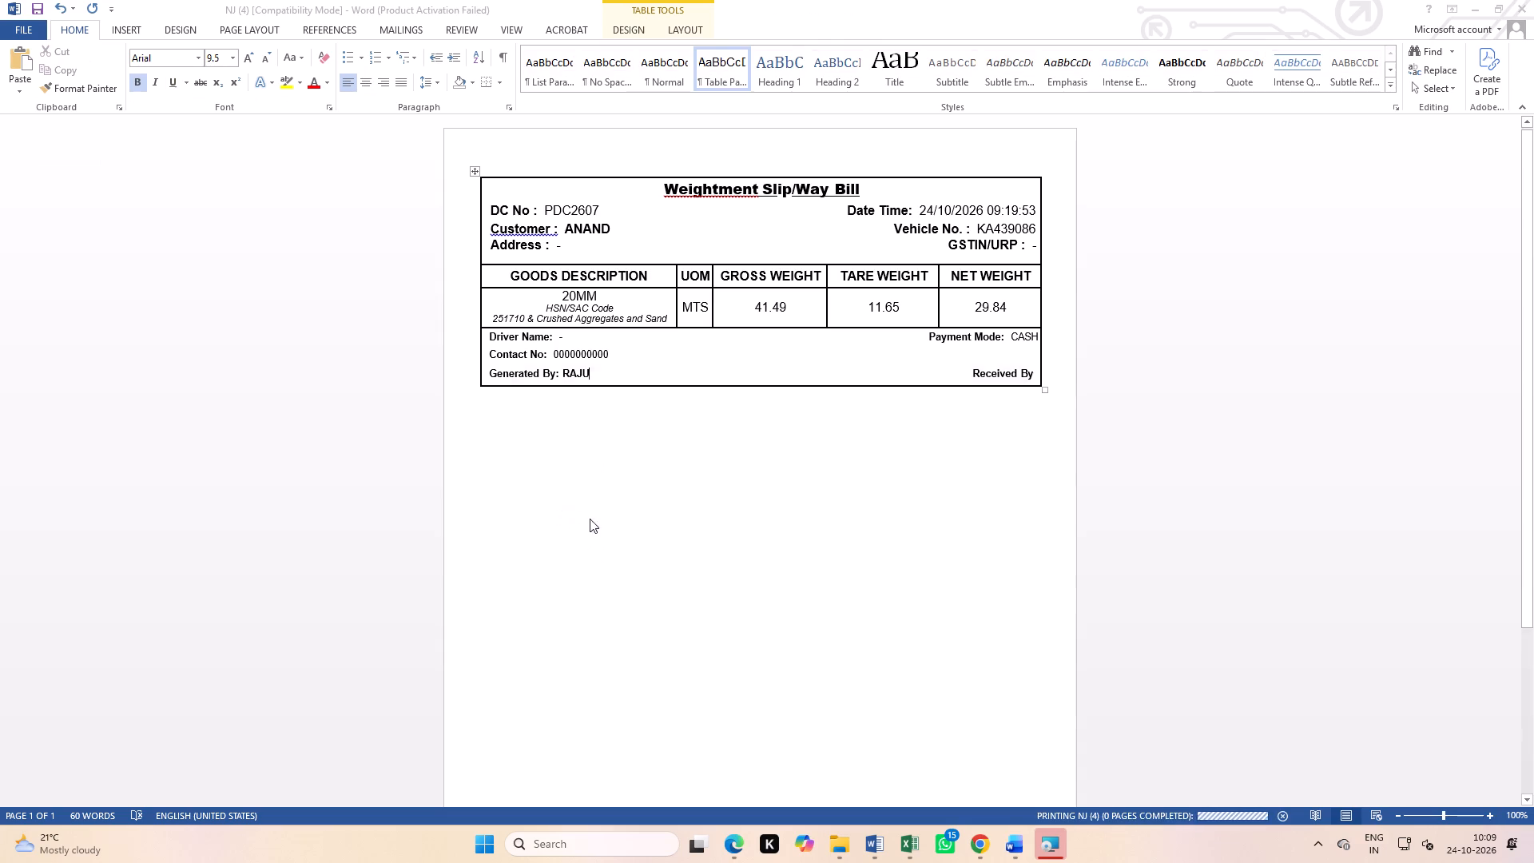
click(742, 479)
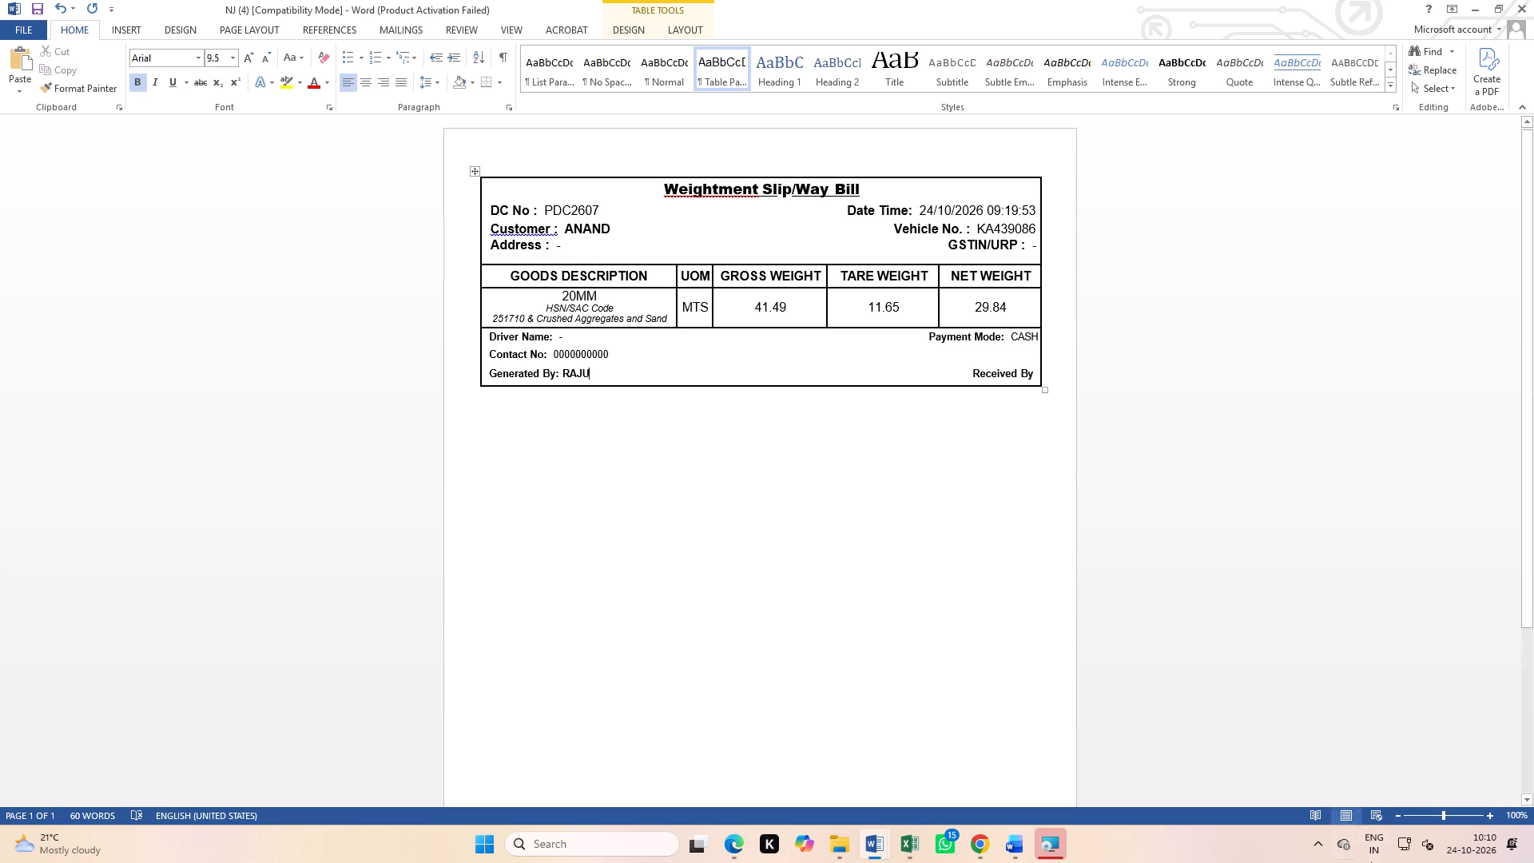
Switch to Chrome and return the iLovePDF PDF to Word converter to its file selection page.
click(984, 841)
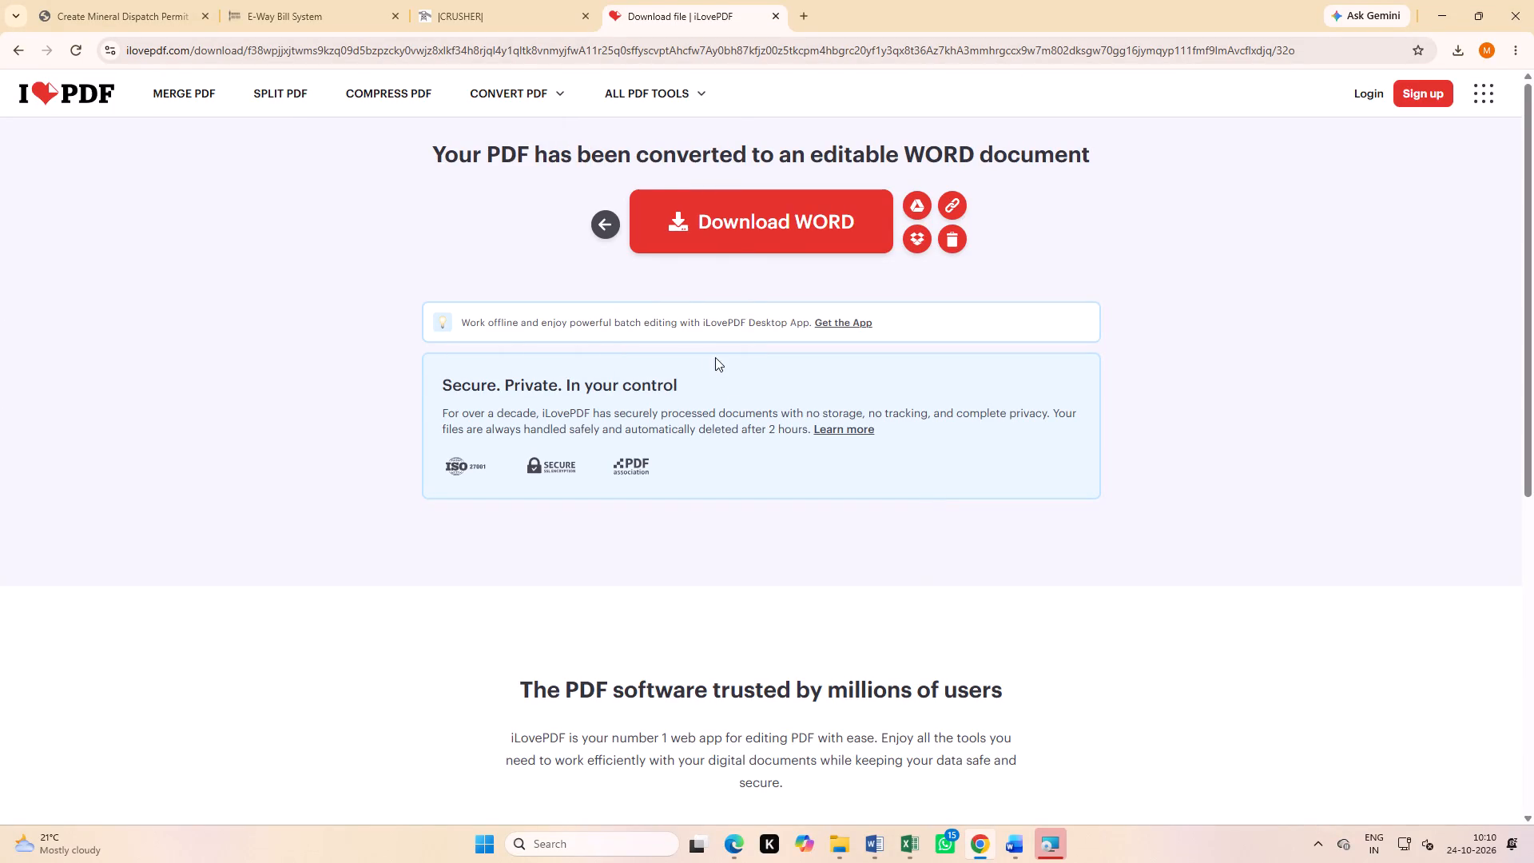
click(602, 233)
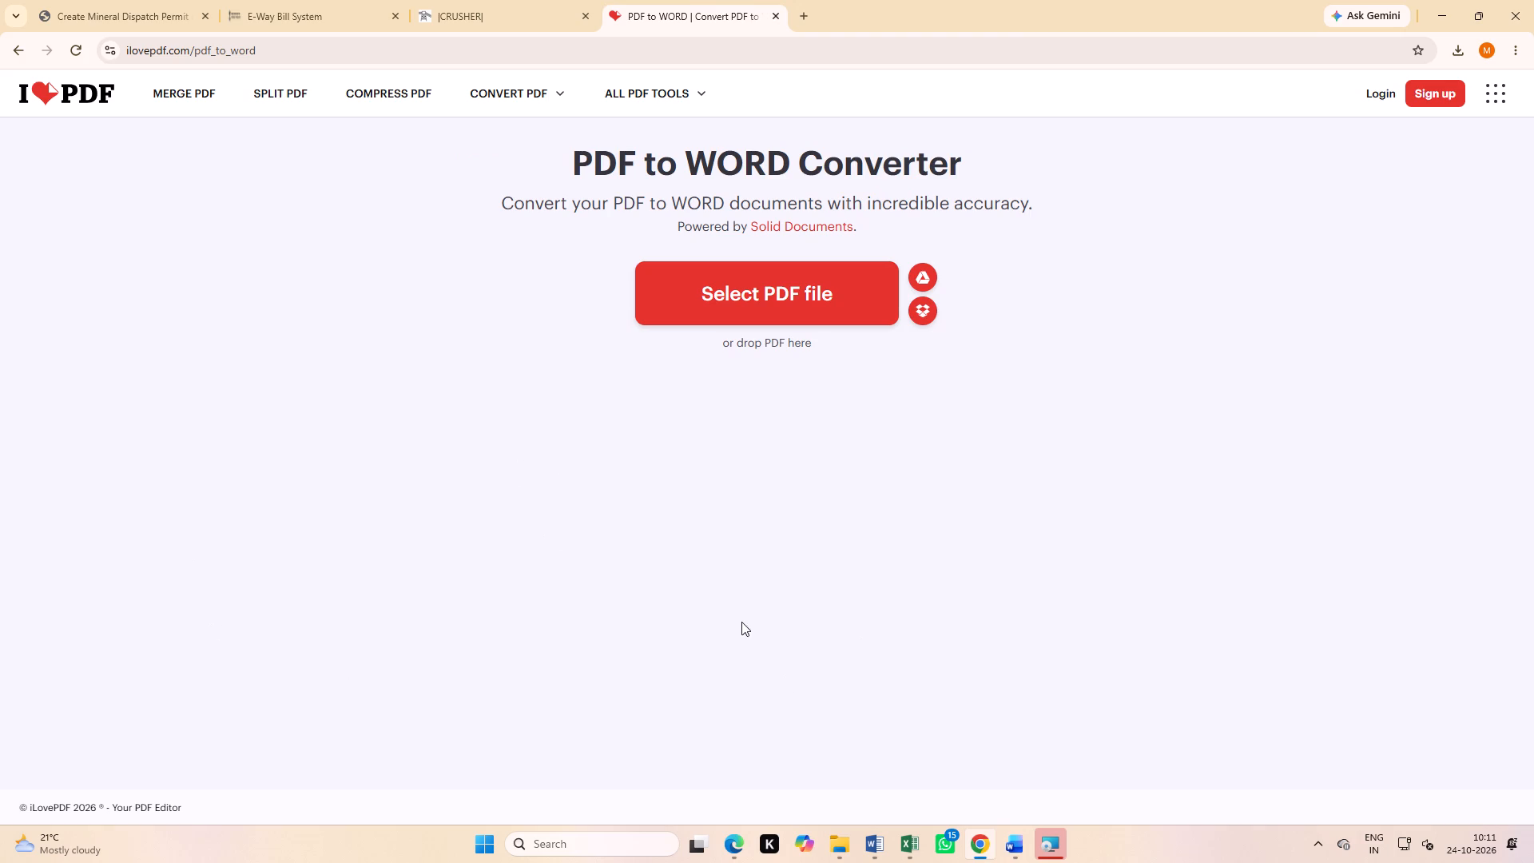
click(1012, 846)
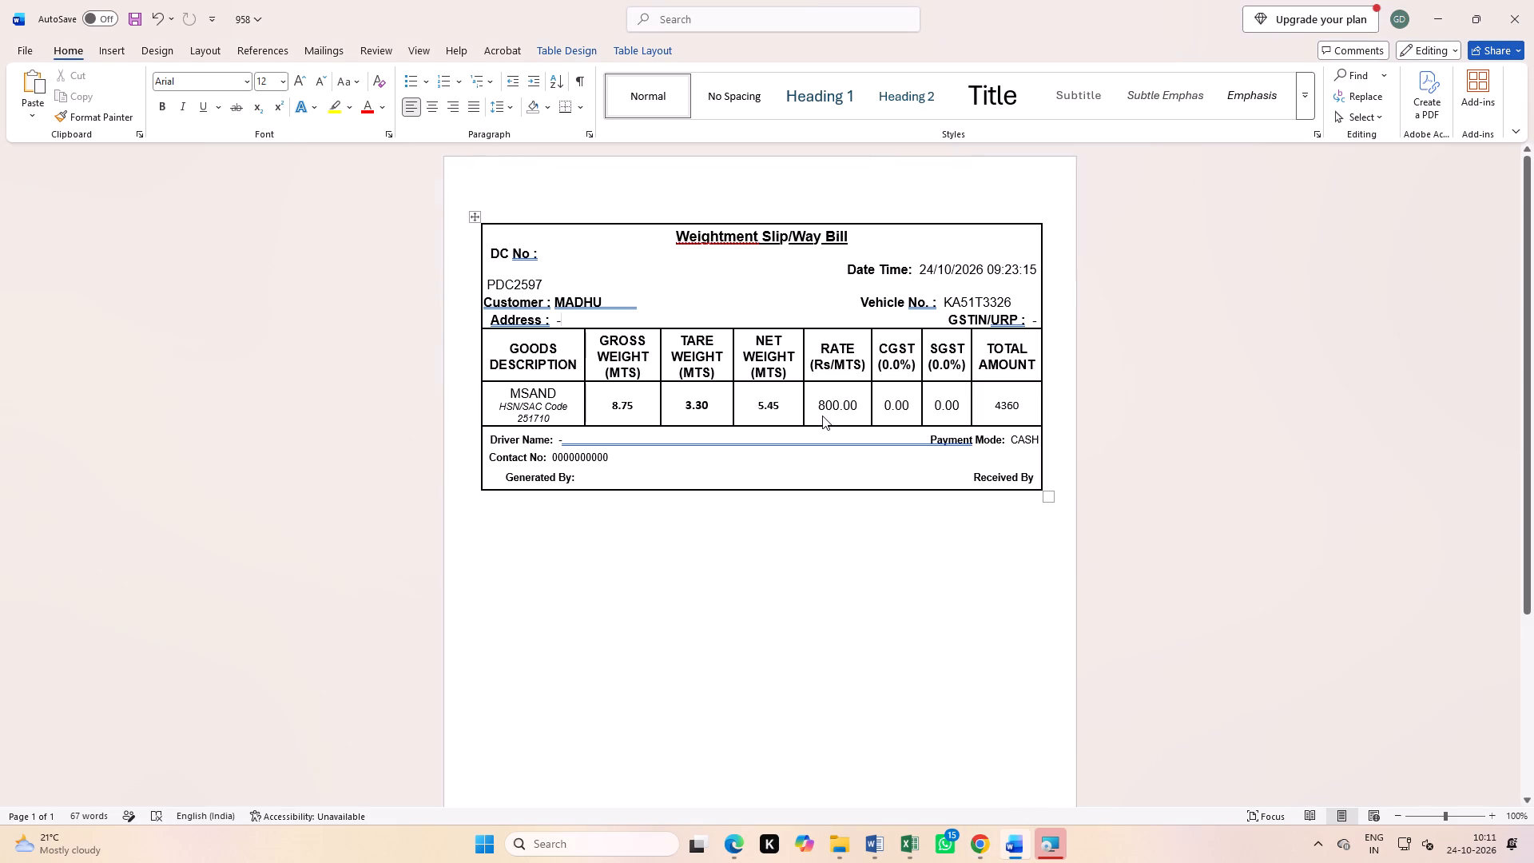
click(877, 852)
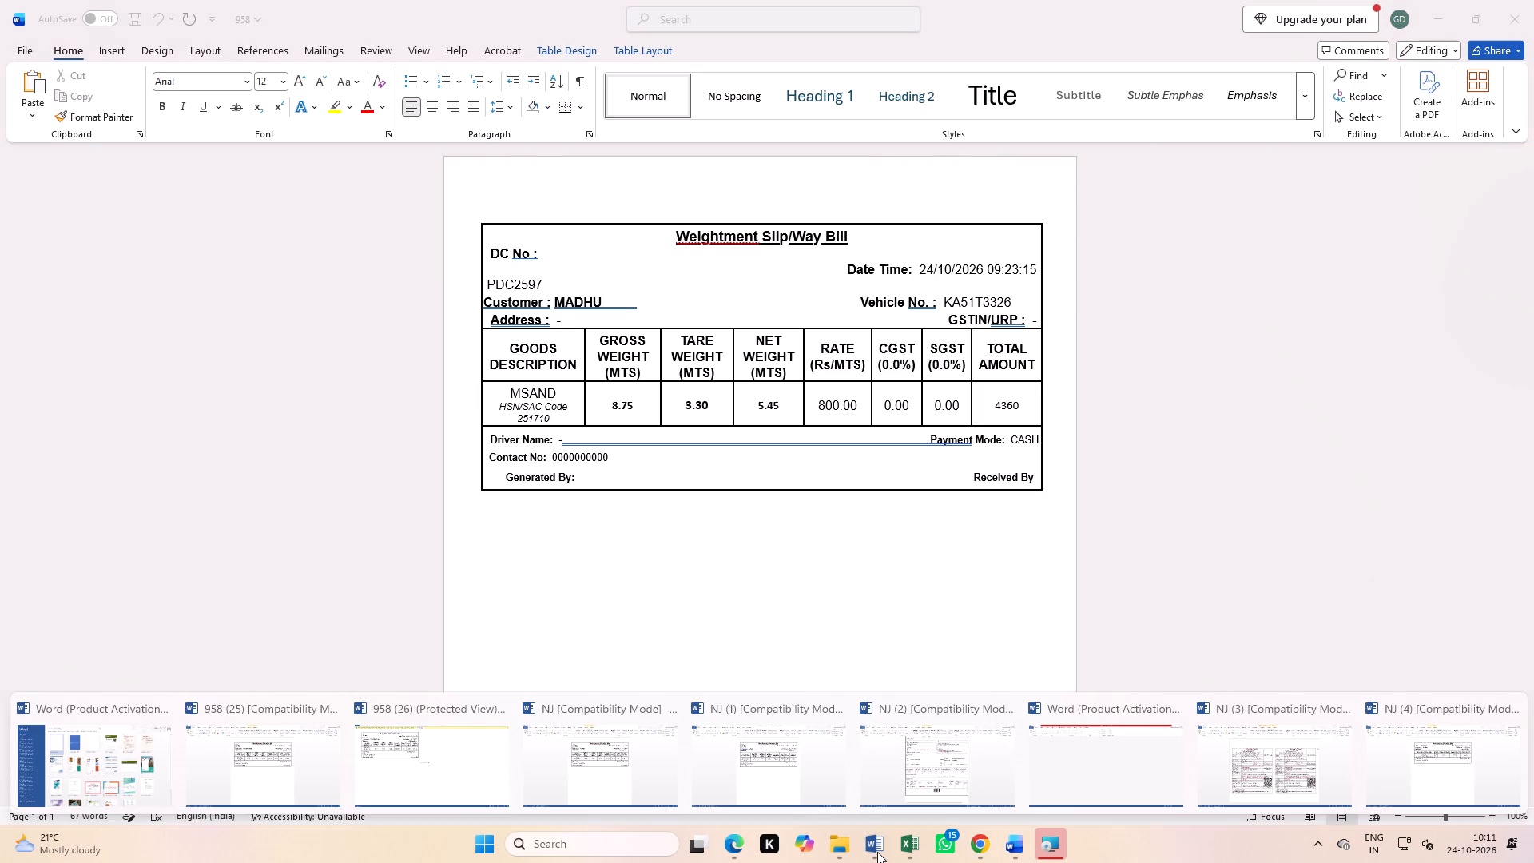
click(781, 785)
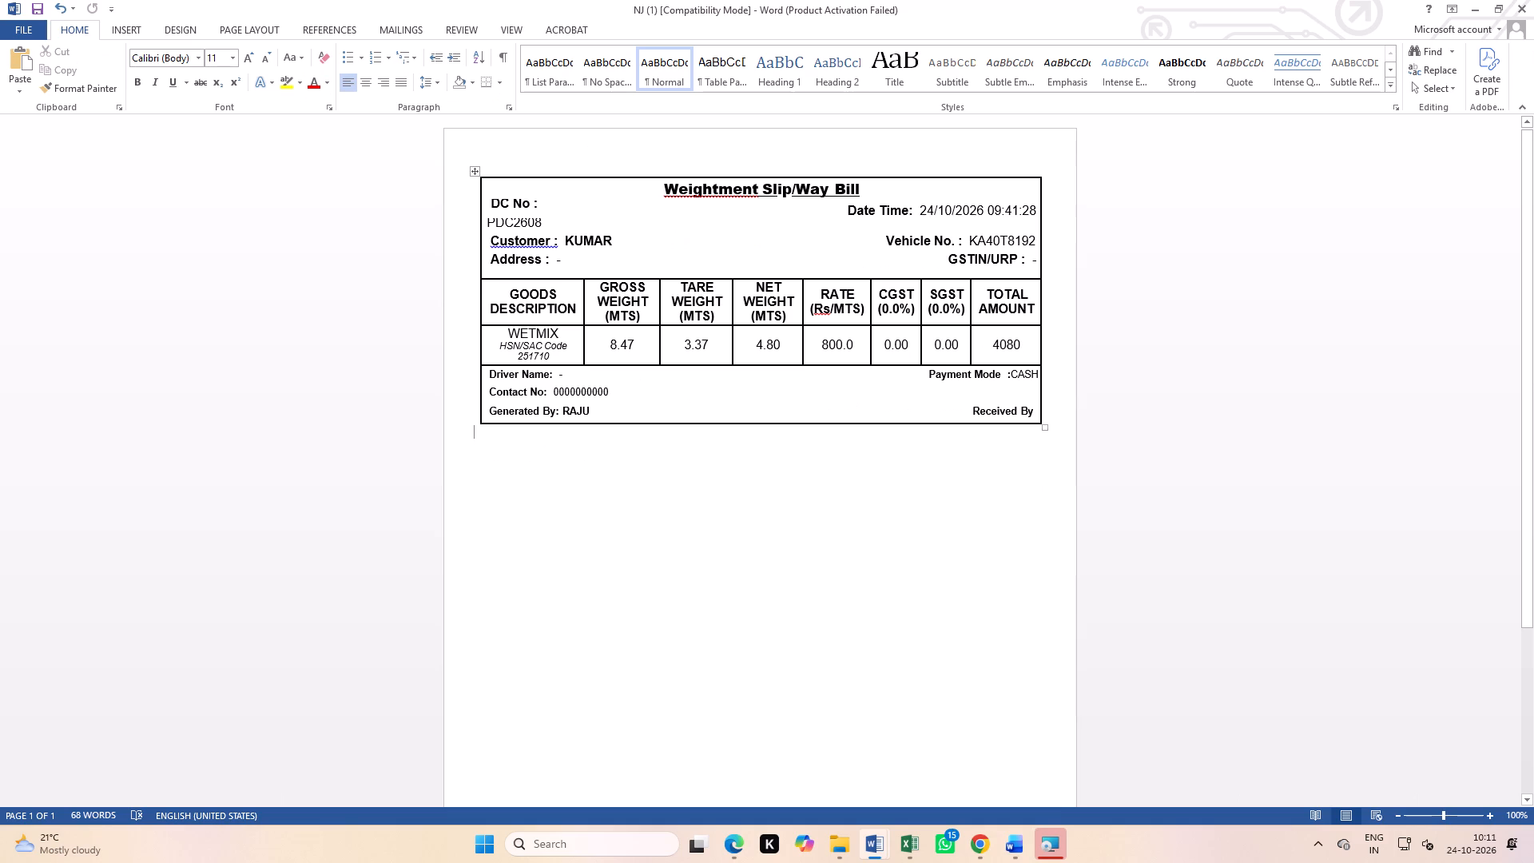
click(1032, 241)
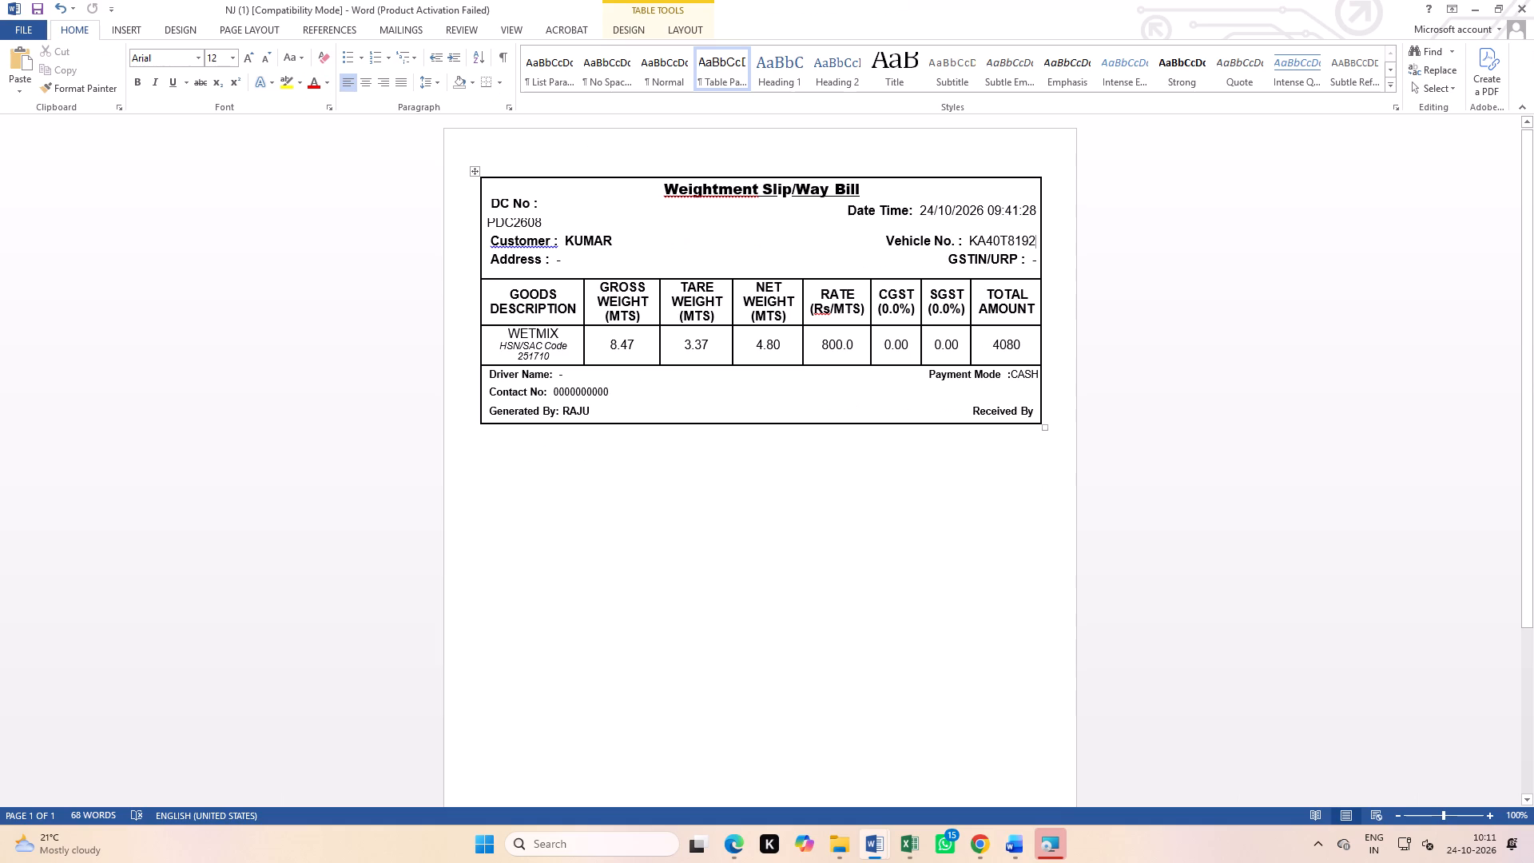
key(BackSpace)
key(BackSpace)
key(BackSpace)
key(BackSpace)
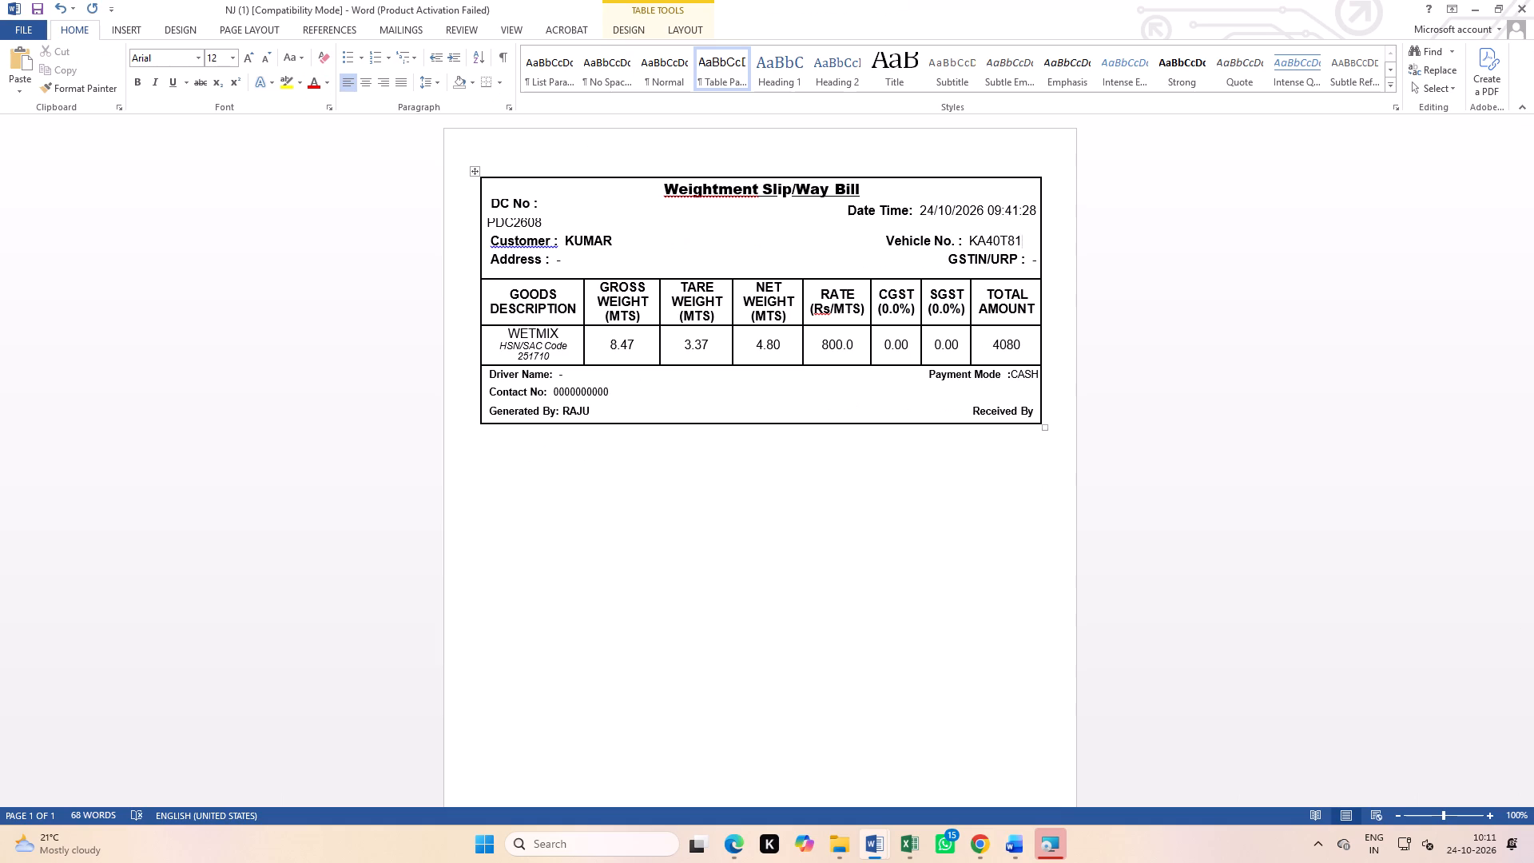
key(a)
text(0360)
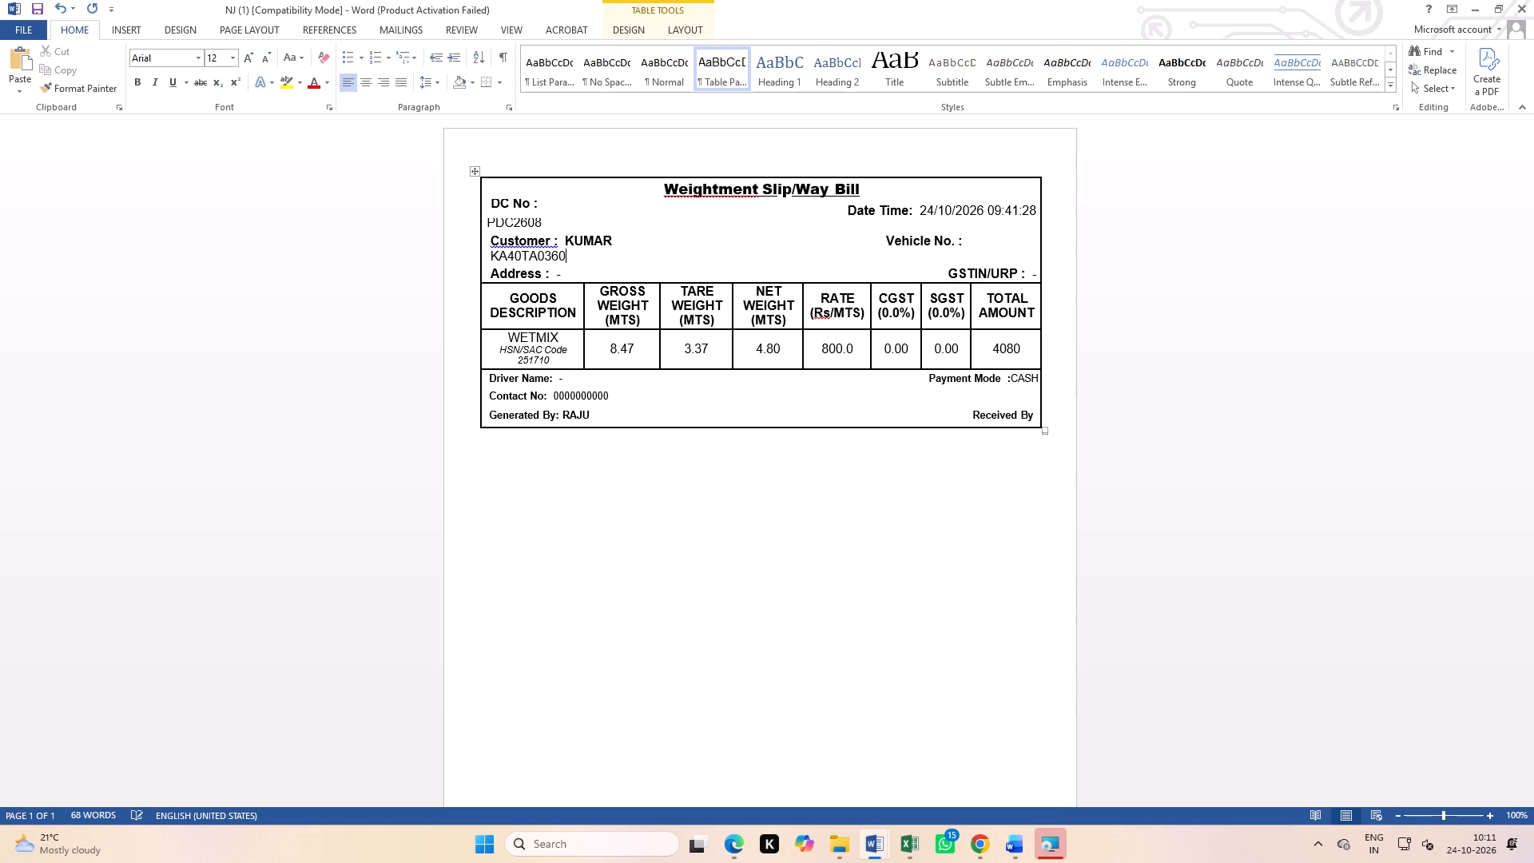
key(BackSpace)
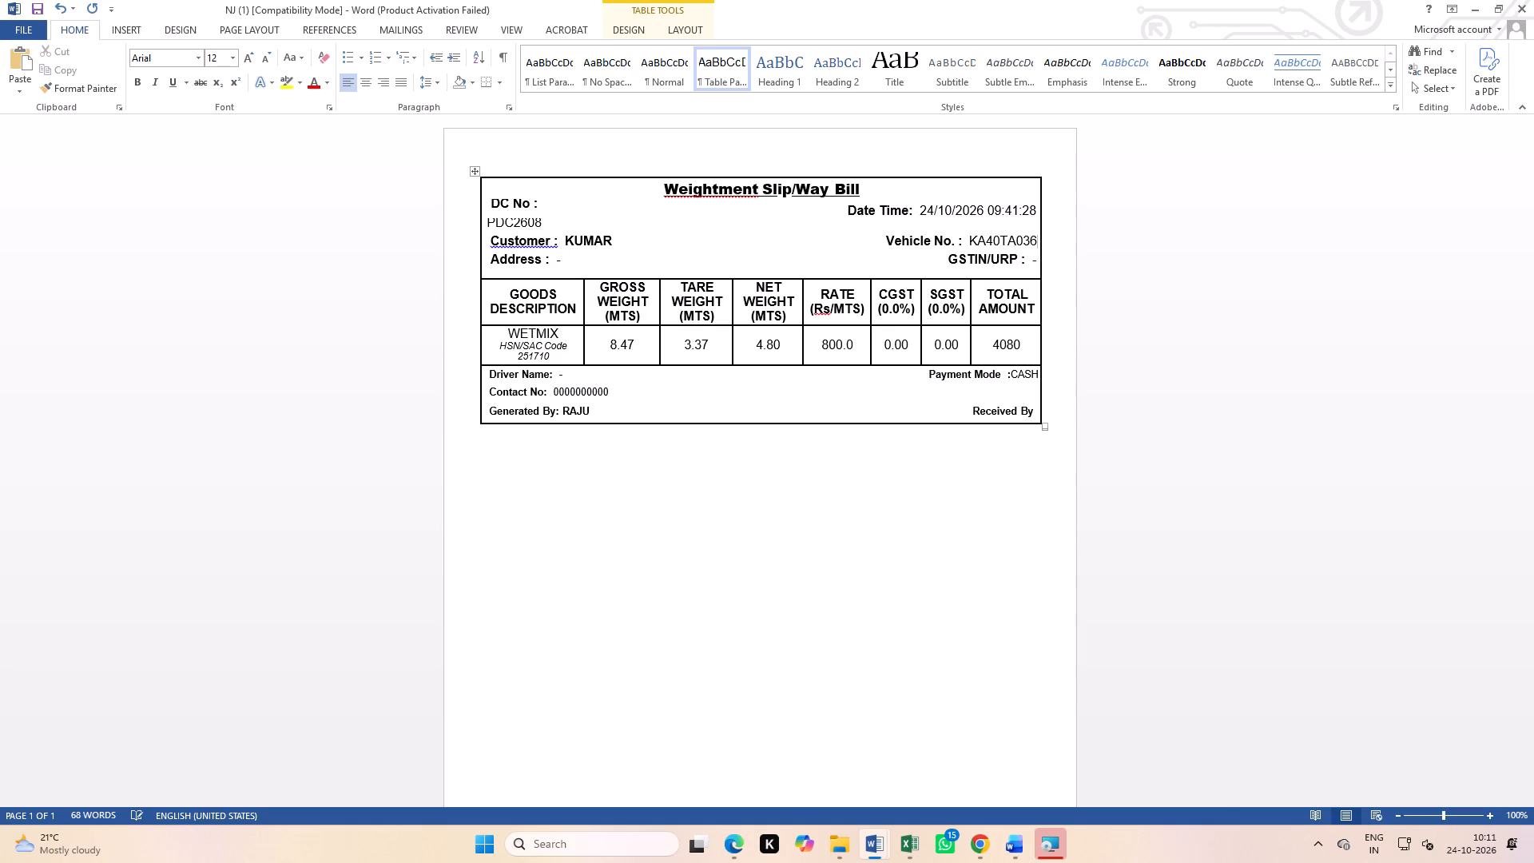
click(968, 240)
key(BackSpace)
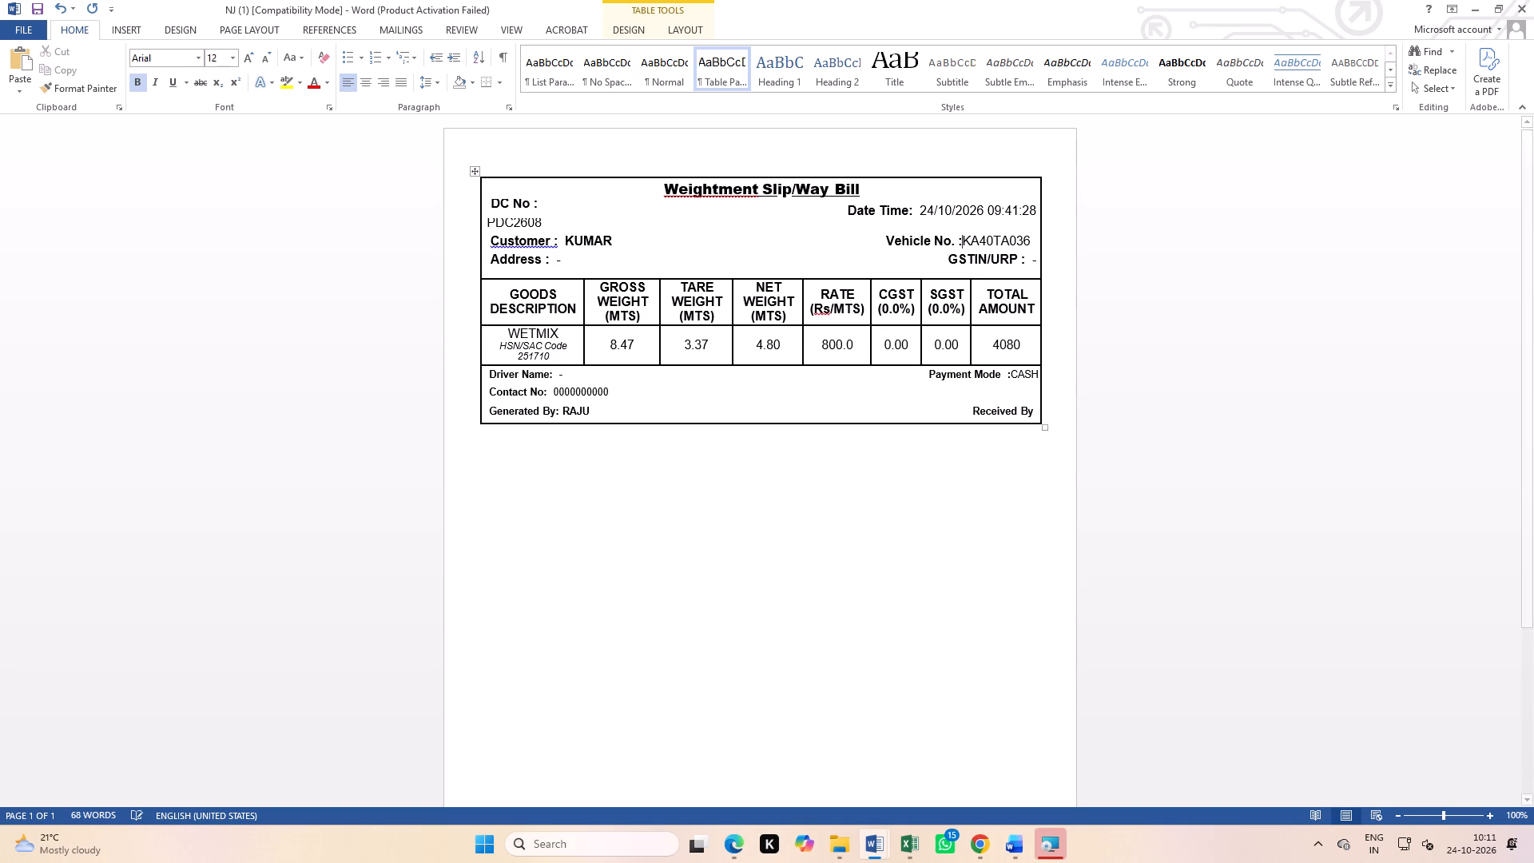
click(1033, 244)
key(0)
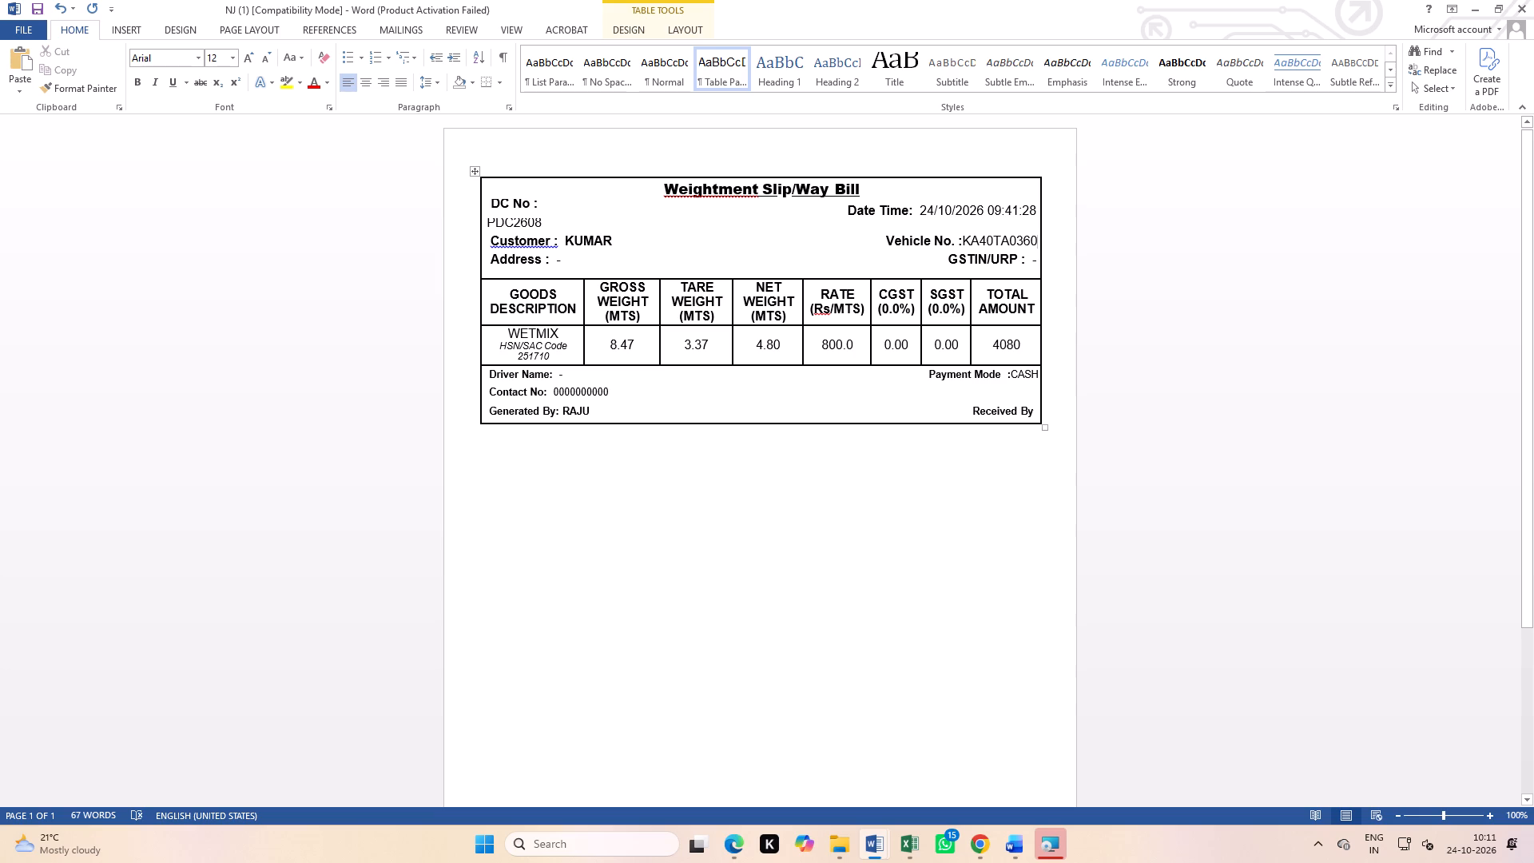
In the PDC2608 slip, set the gross weight to 9.08 and the tare weight to 3.52.
click(641, 344)
key(BackSpace)
key(BackSpace)
key(BackSpace)
key(BackSpace)
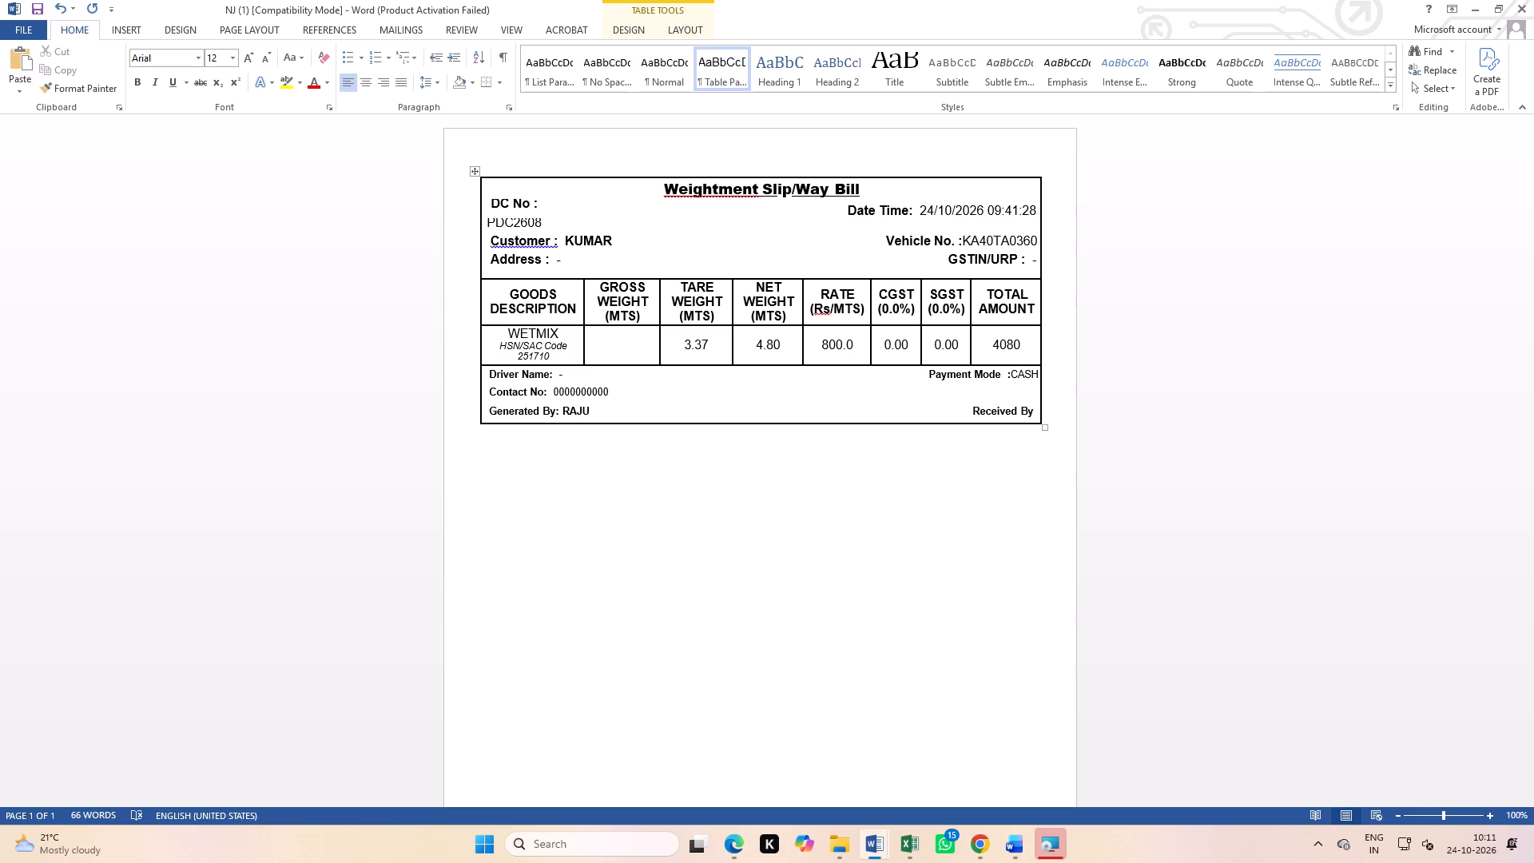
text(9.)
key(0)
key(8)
click(710, 344)
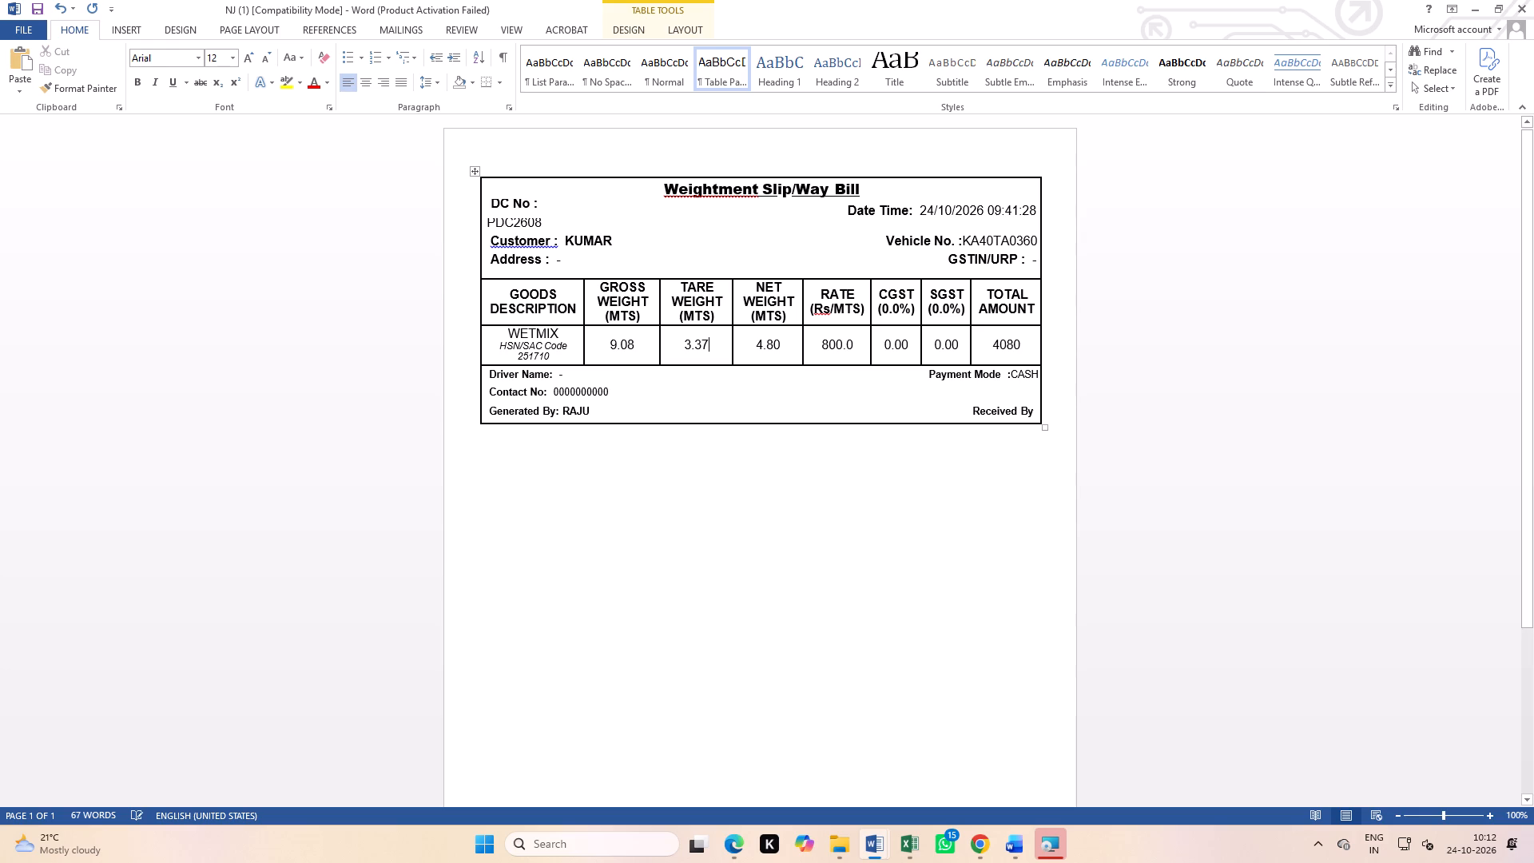
key(BackSpace)
key(BackSpace)
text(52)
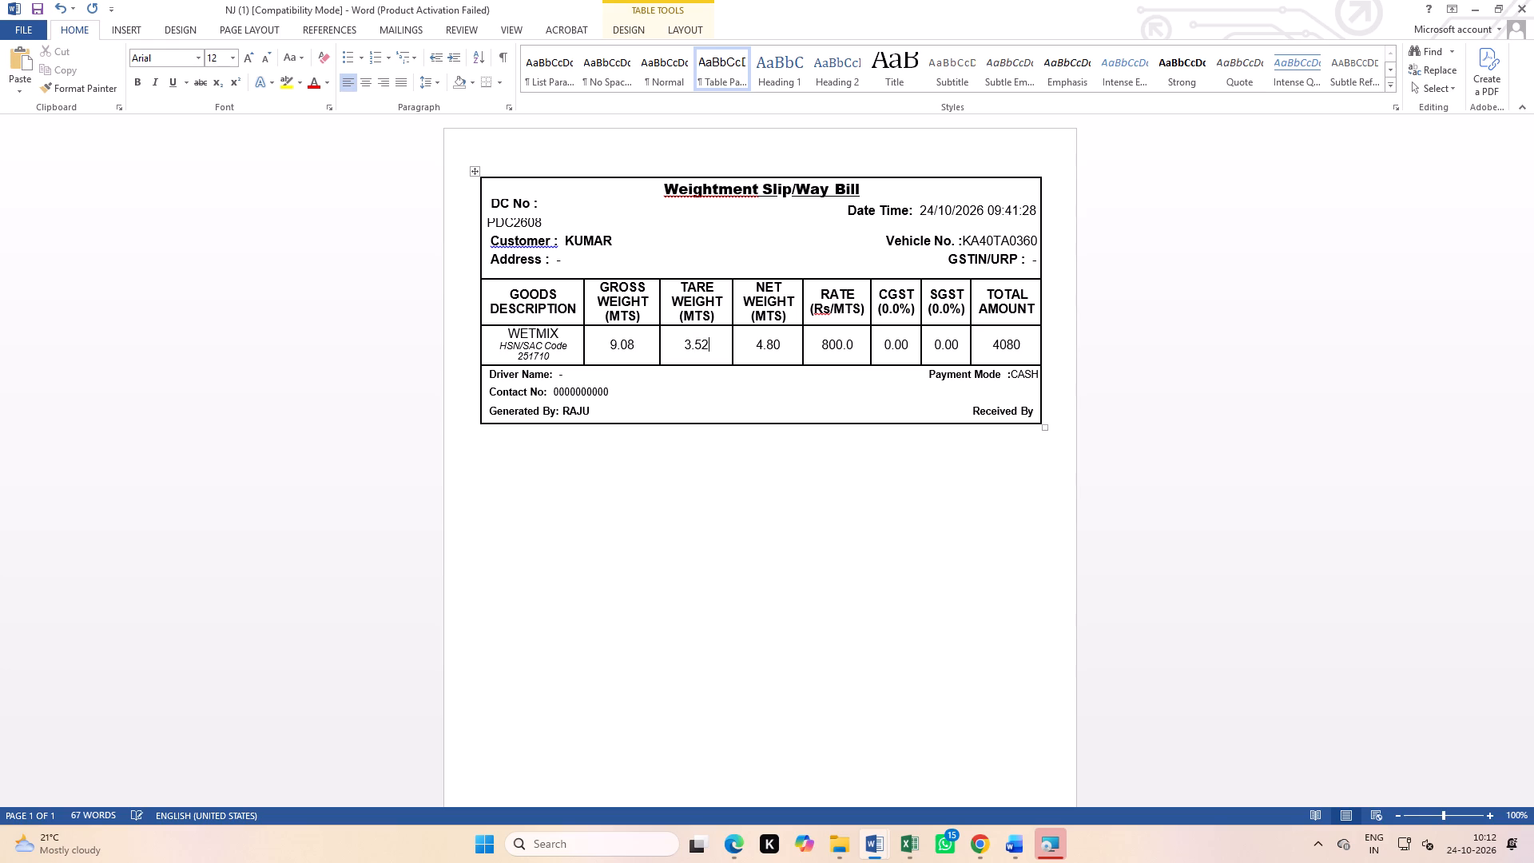
Set the slip's net weight to 5.56.
click(784, 344)
key(BackSpace)
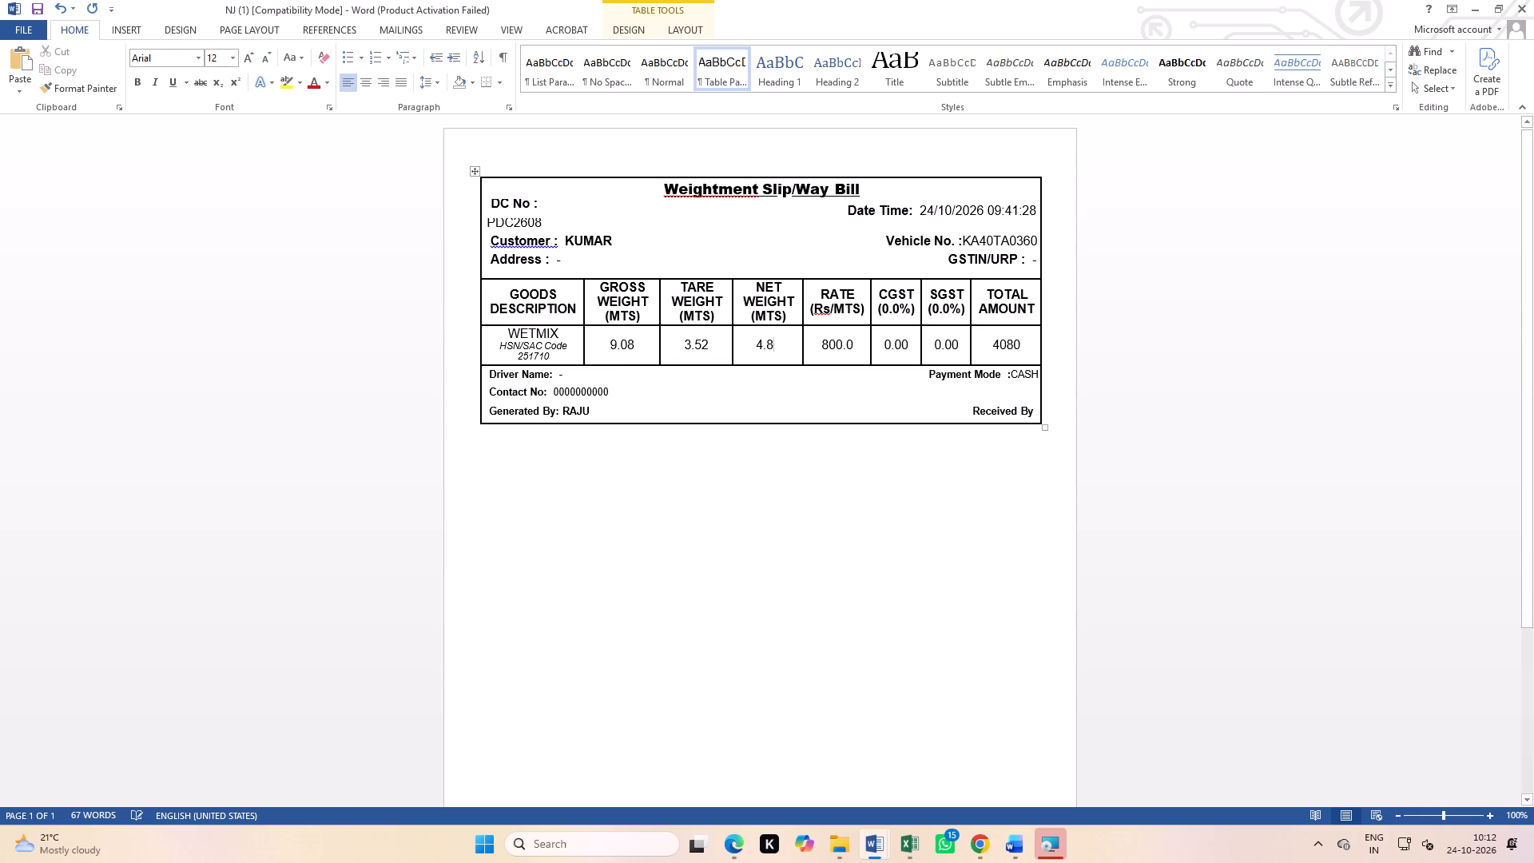
key(BackSpace)
key(BackSpace)
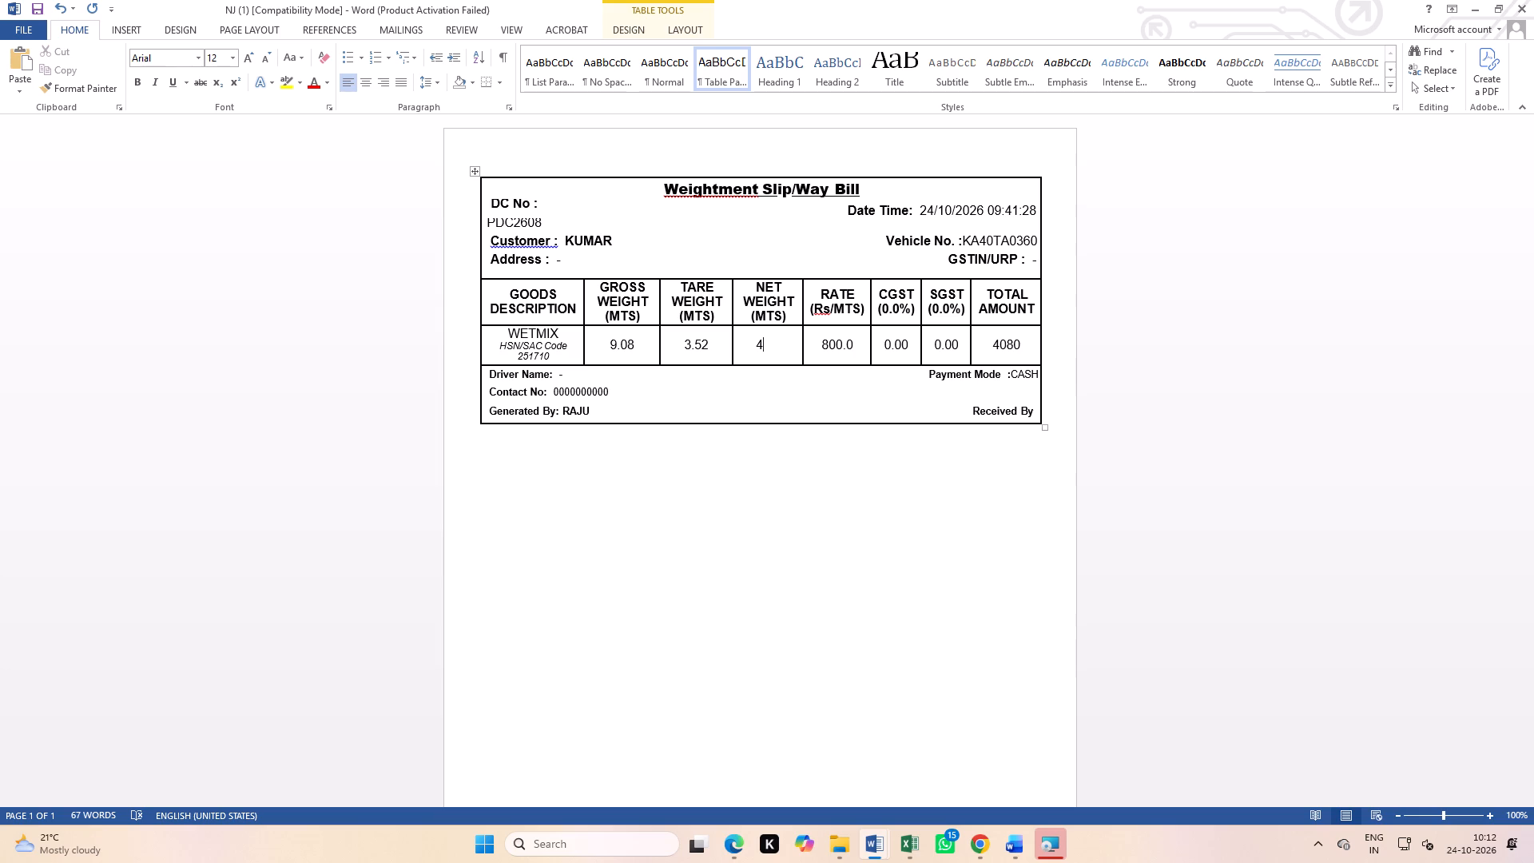
key(BackSpace)
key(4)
key(BackSpace)
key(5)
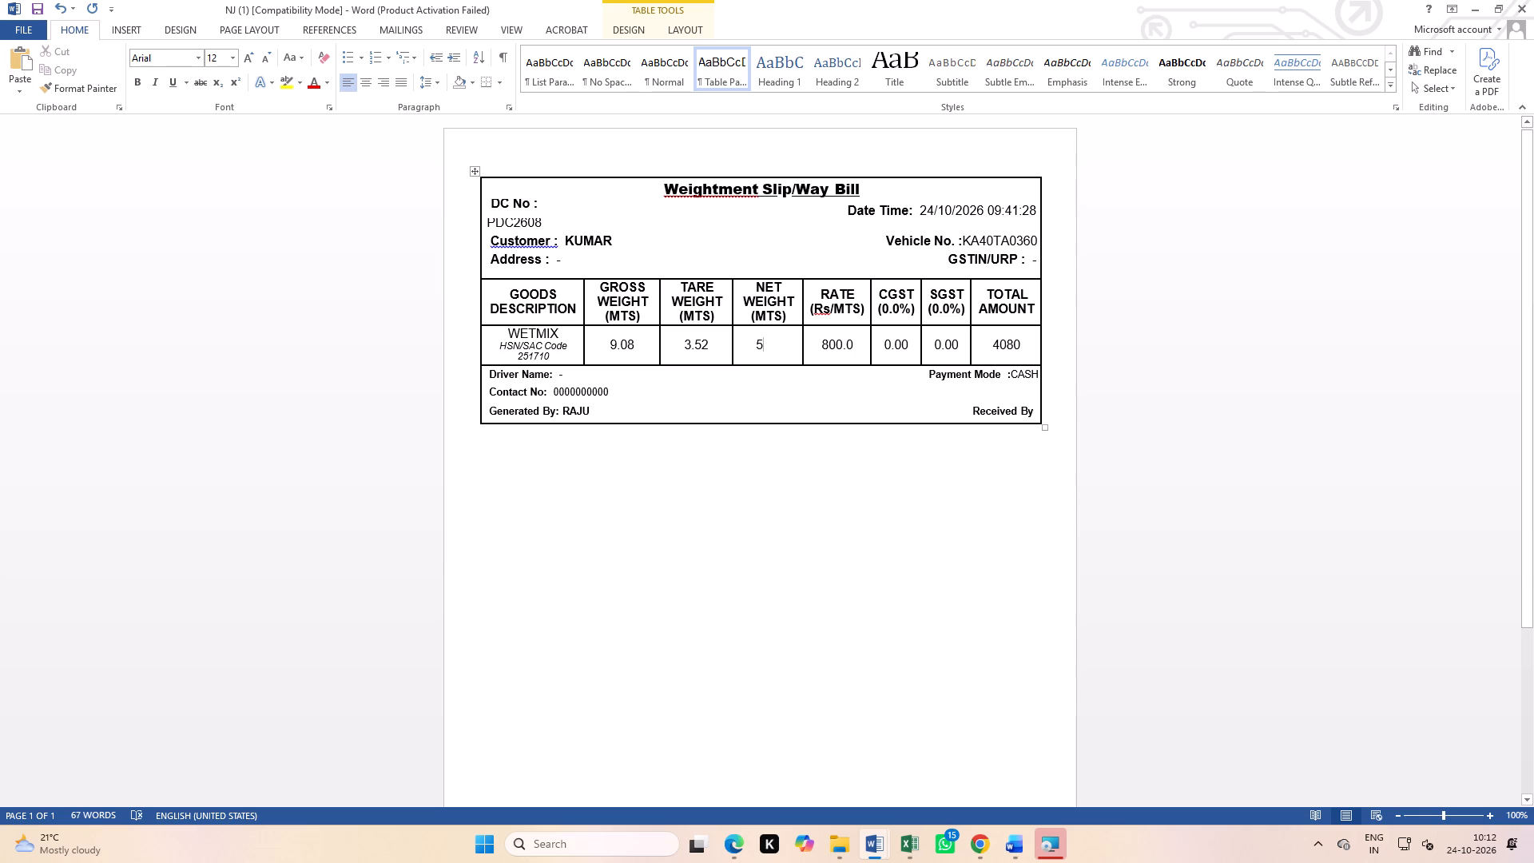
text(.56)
Set the slip's total amount to 4448.
click(1027, 346)
key(BackSpace)
key(BackSpace)
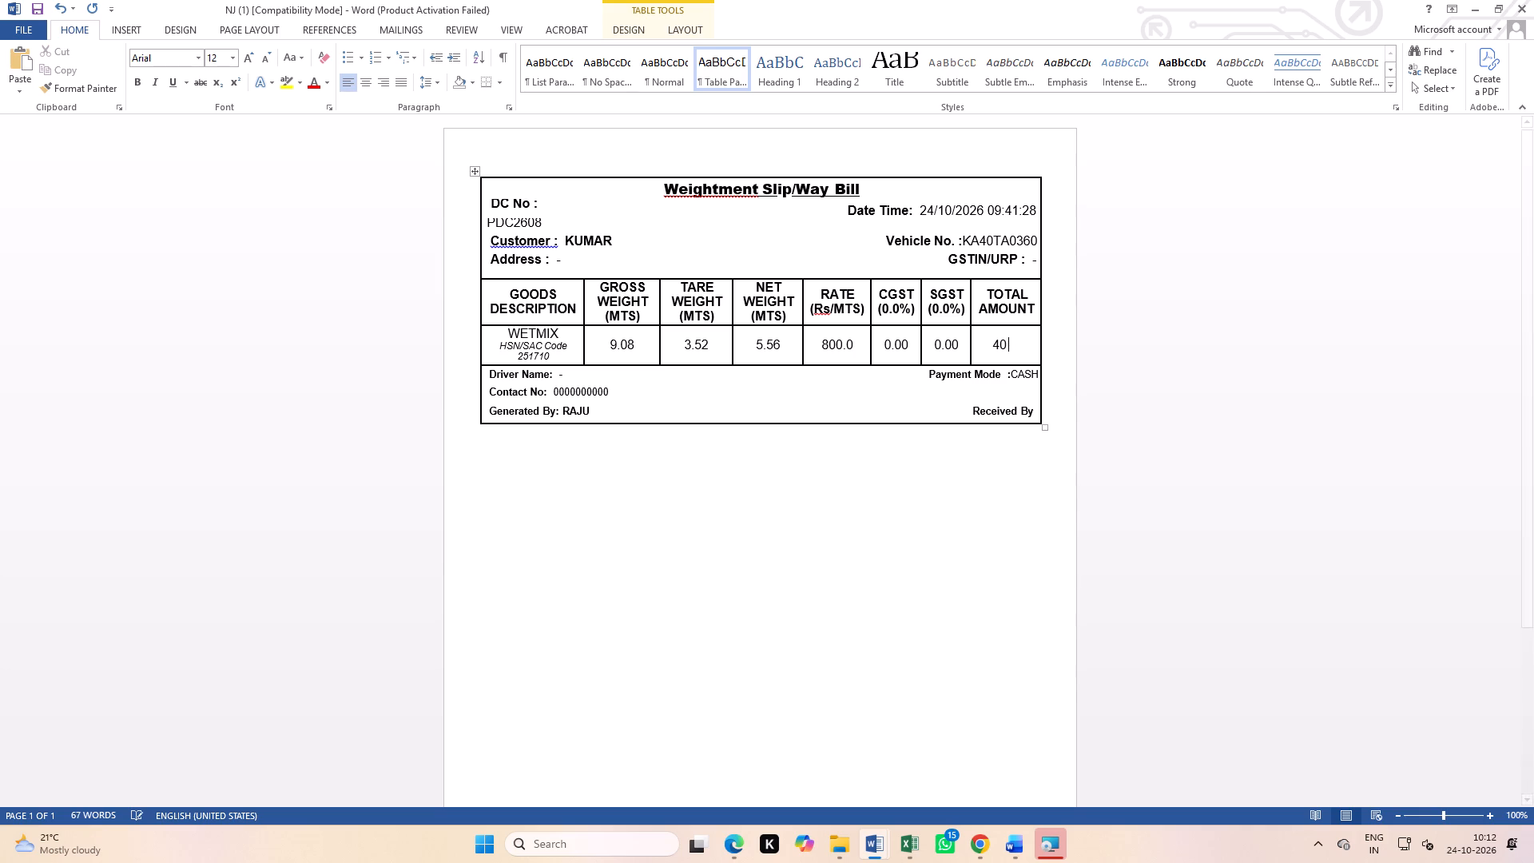
key(BackSpace)
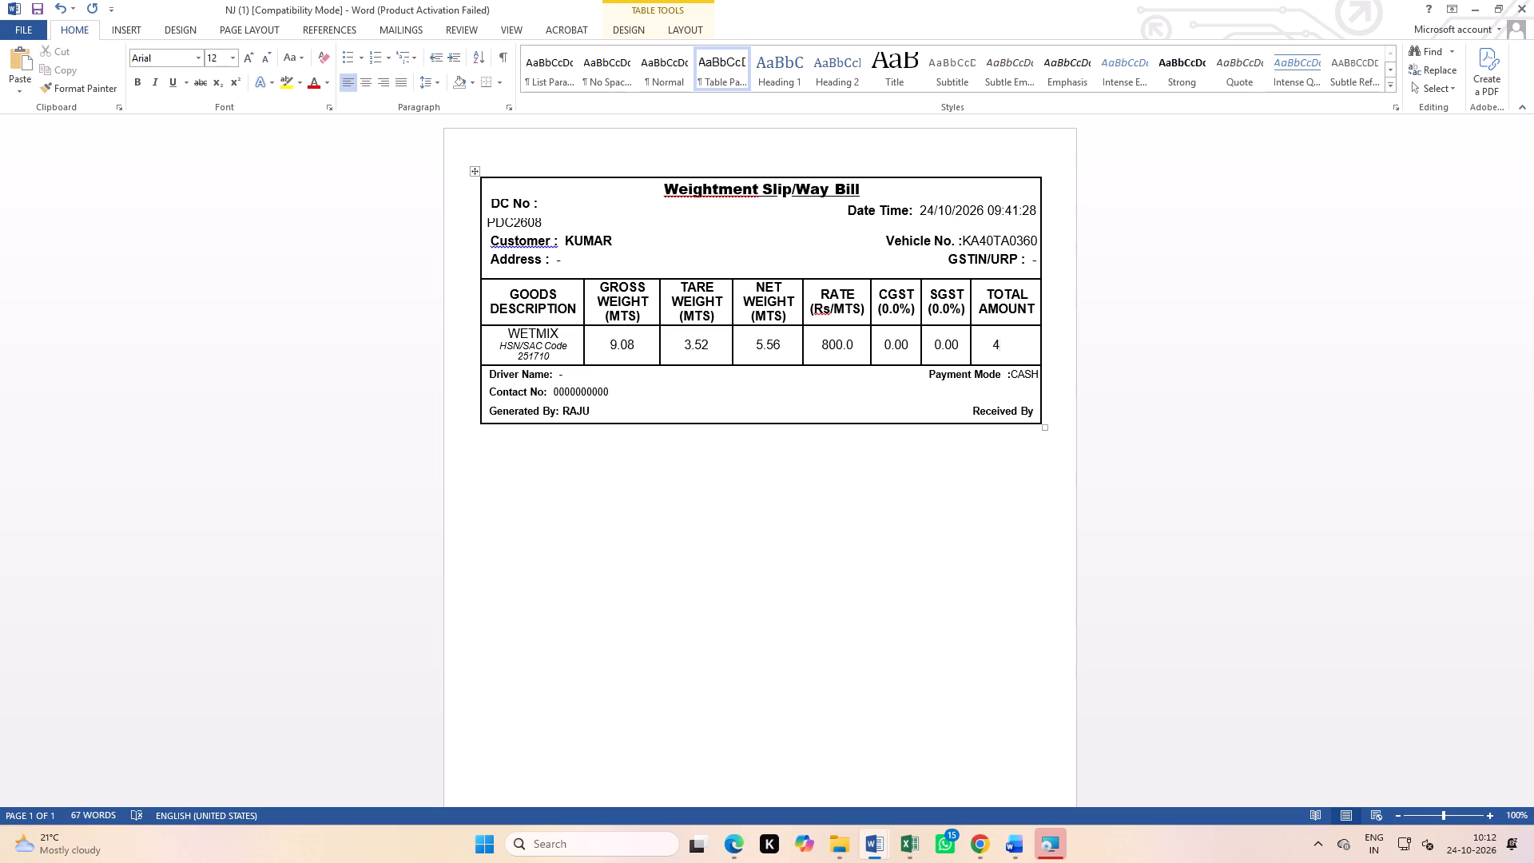
key(BackSpace)
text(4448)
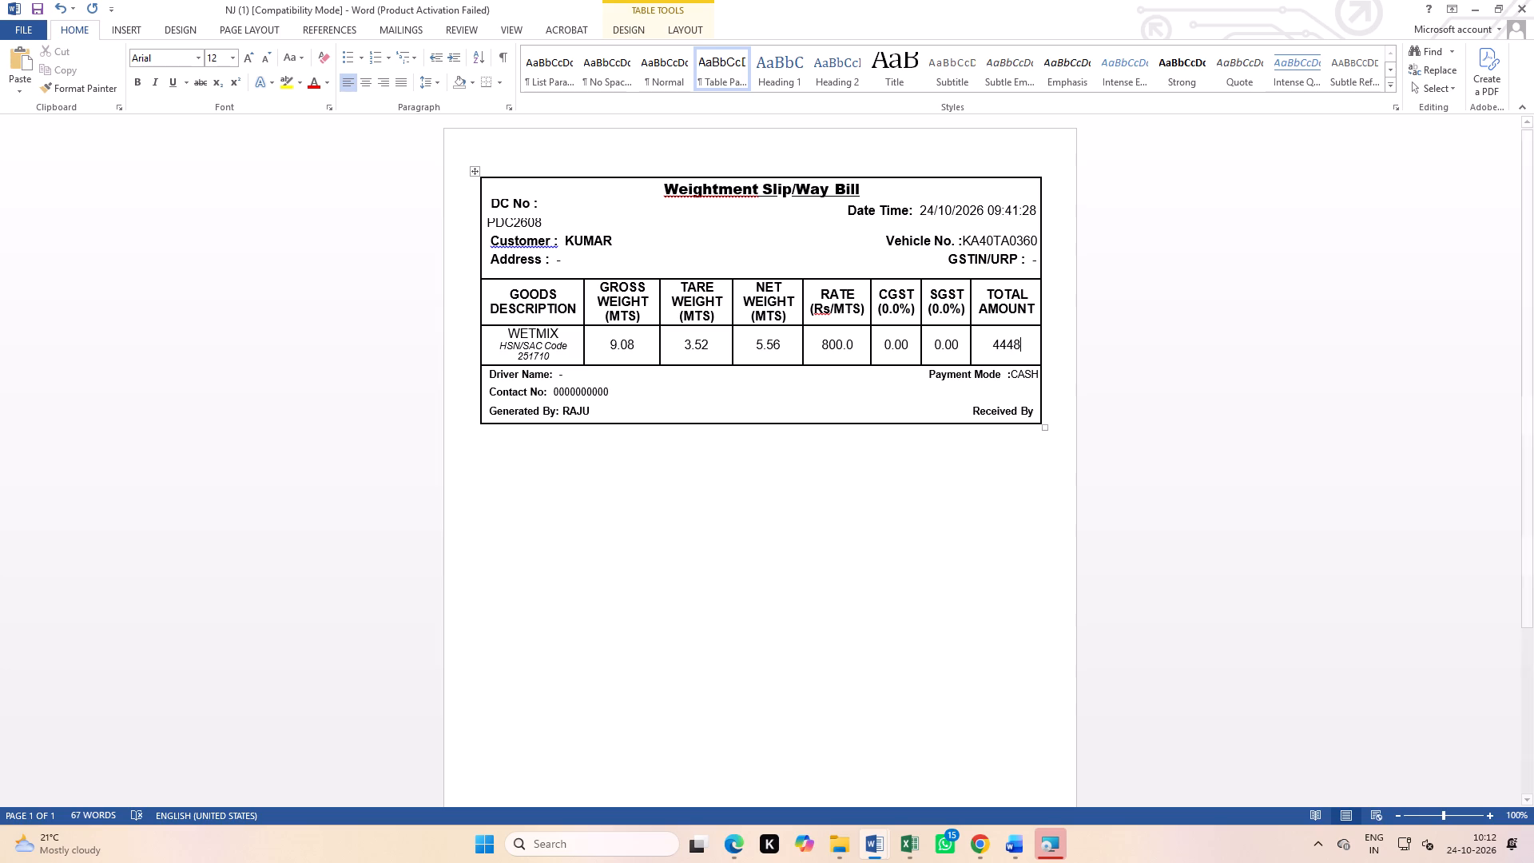
Change the minutes in the slip's date and time so it reads 24/10/2026 09:59:28.
click(1015, 212)
key(BackSpace)
key(BackSpace)
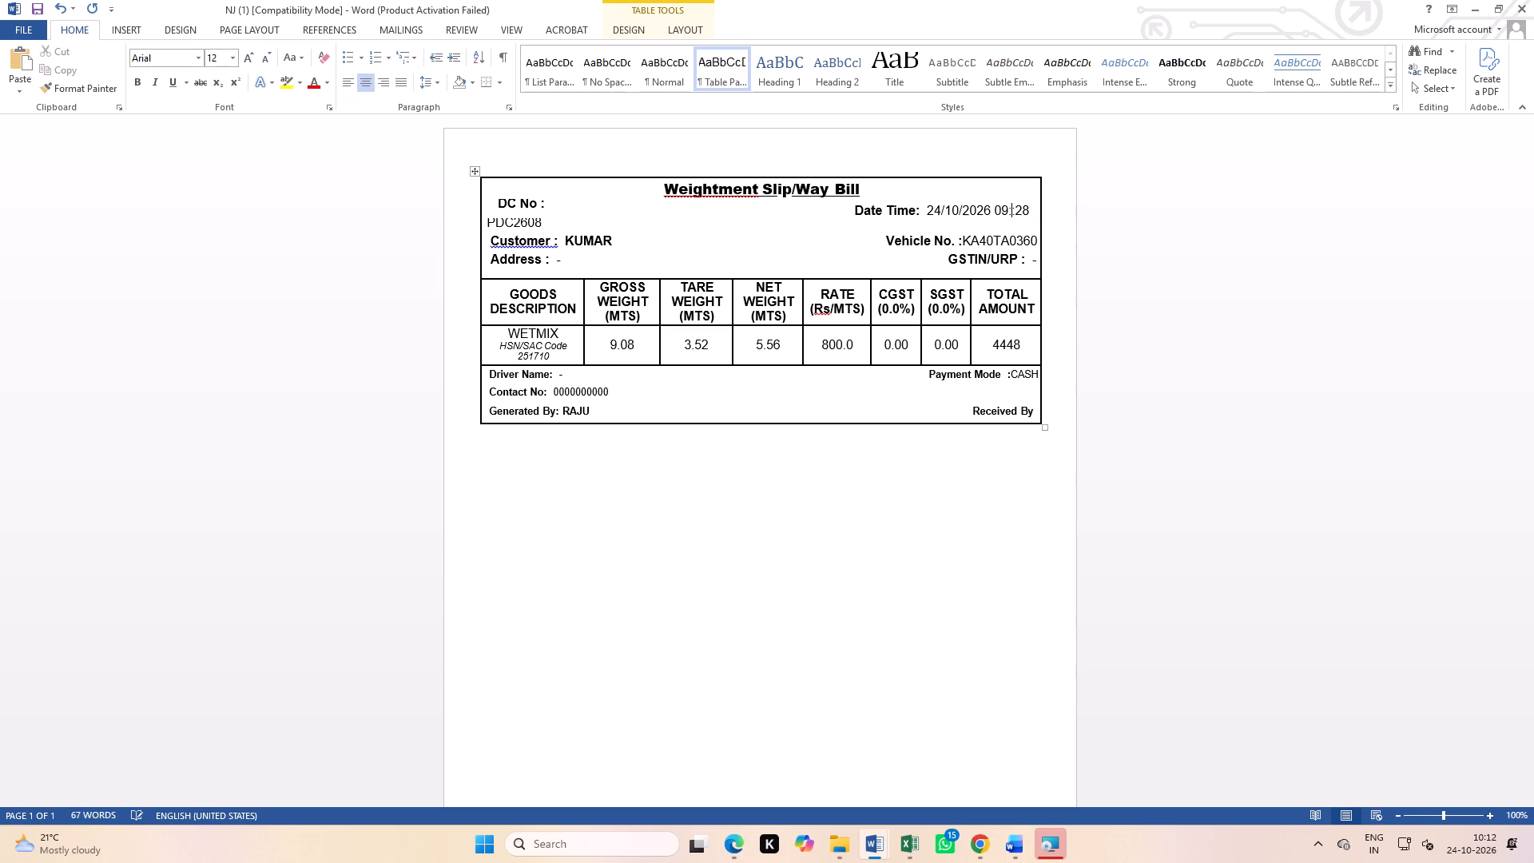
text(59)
Replace the customer name on the slip with CHETHAN.
click(710, 248)
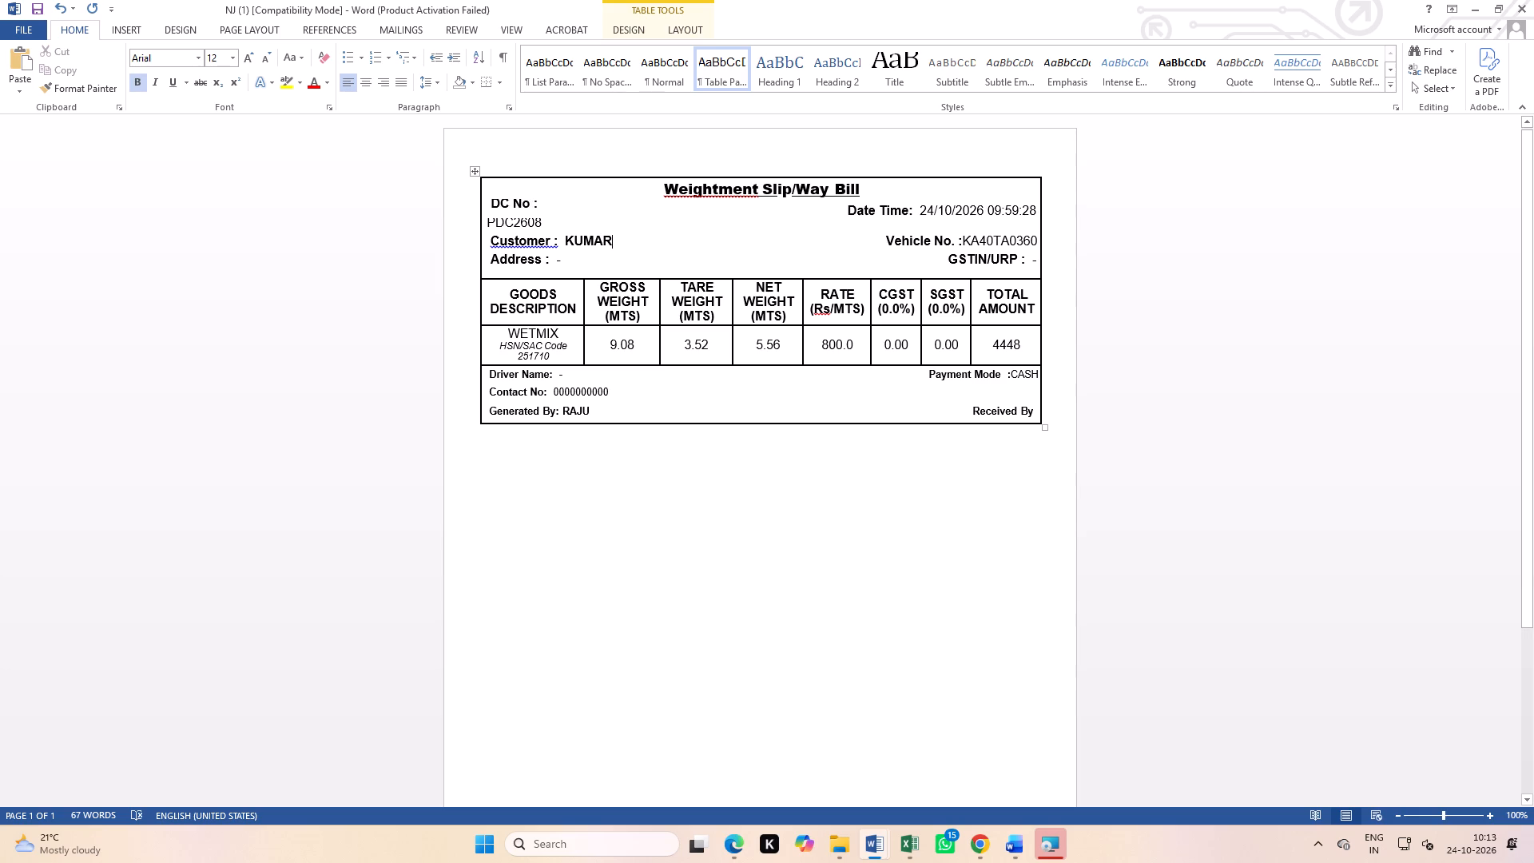
key(BackSpace)
key(BackSpace)
key(BackSpace)
key(BackSpace)
key(BackSpace)
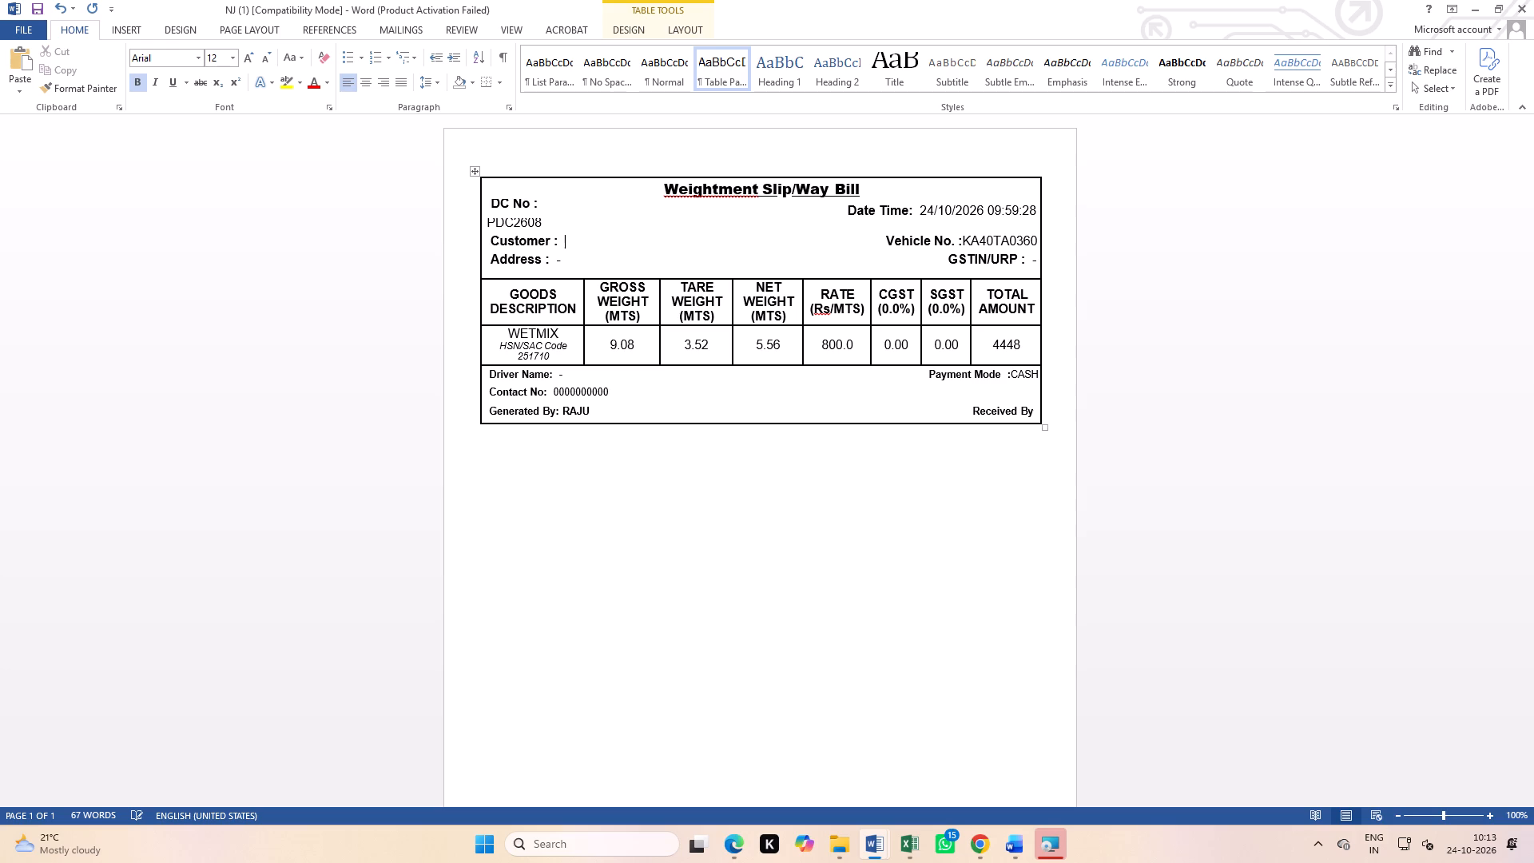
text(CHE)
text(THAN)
Replace the WETMIX goods description with MSAND, centred above the HSN/SAC code line.
click(559, 331)
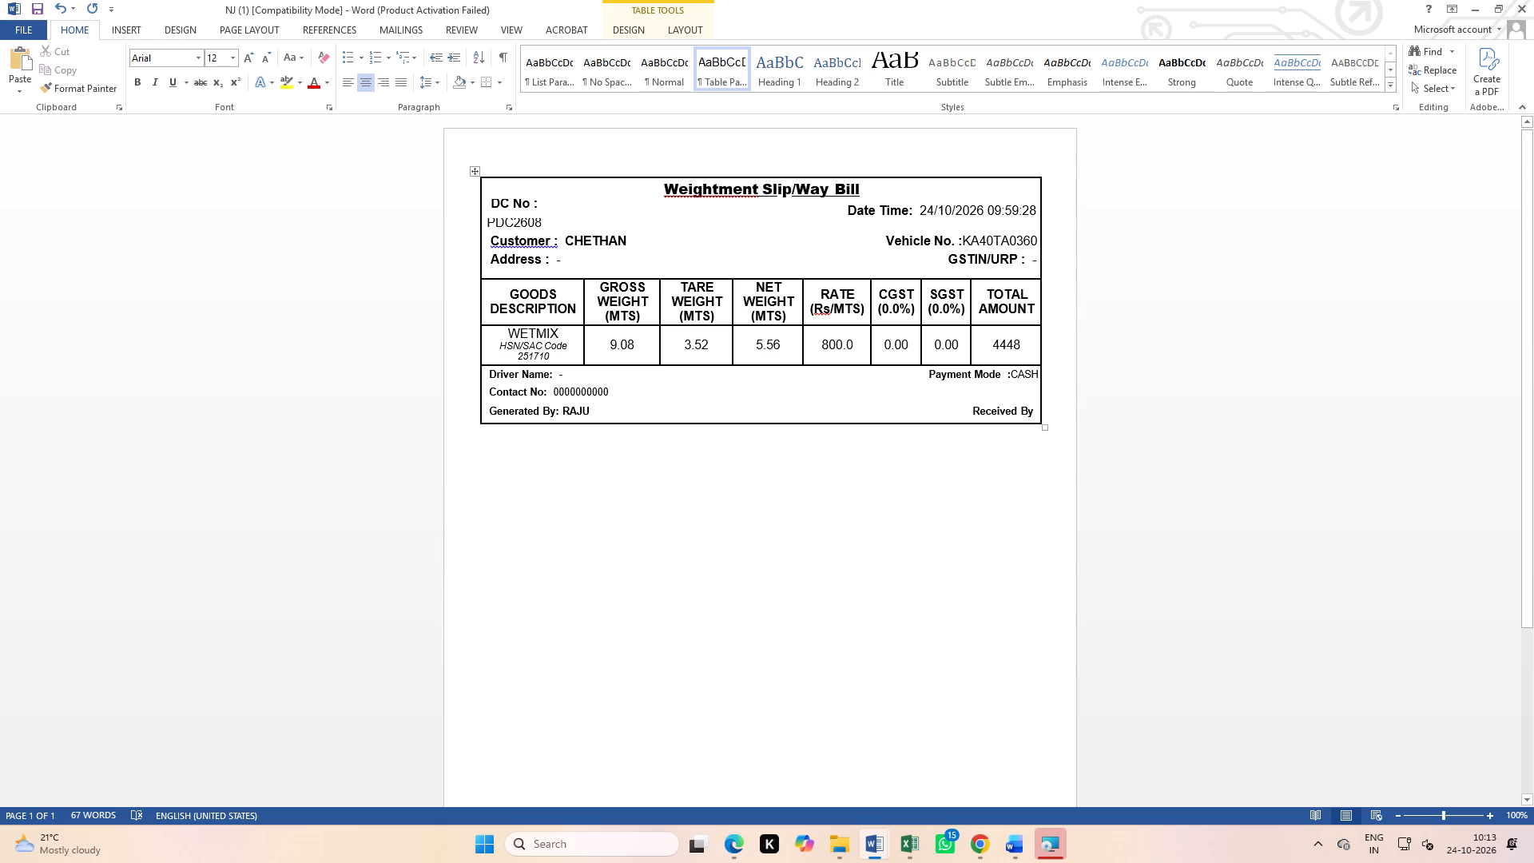
key(BackSpace)
key(BackSpace)
key(BackSpace)
key(BackSpace)
key(BackSpace)
key(BackSpace)
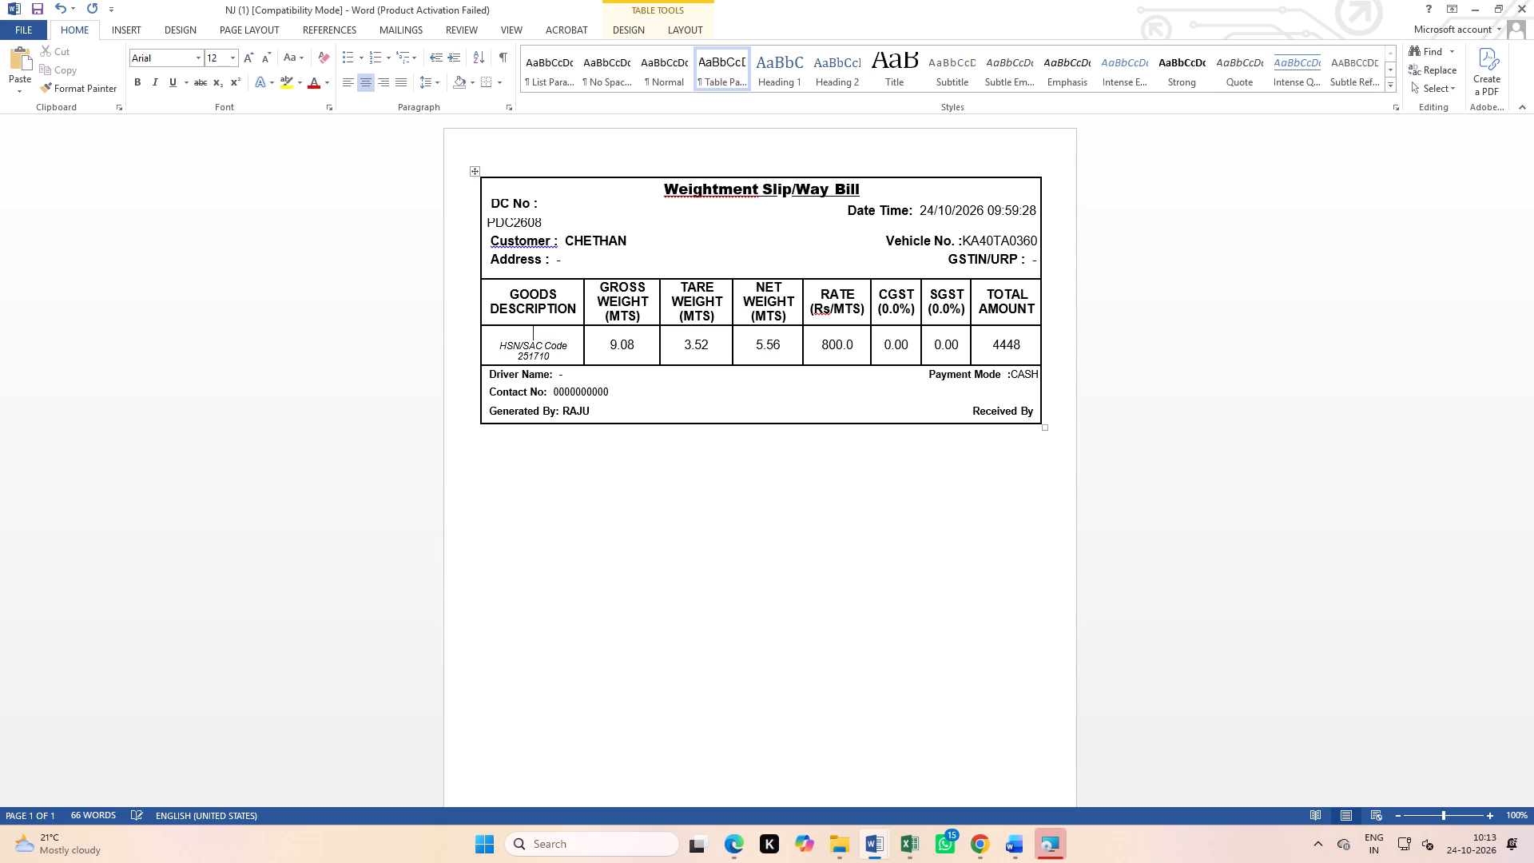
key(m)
key(BackSpace)
key(BackSpace)
key(BackSpace)
key(BackSpace)
key(BackSpace)
key(BackSpace)
key(BackSpace)
key(BackSpace)
key(BackSpace)
key(BackSpace)
key(BackSpace)
key(BackSpace)
key(BackSpace)
key(BackSpace)
key(BackSpace)
key(BackSpace)
key(BackSpace)
key(BackSpace)
key(BackSpace)
key(BackSpace)
key(BackSpace)
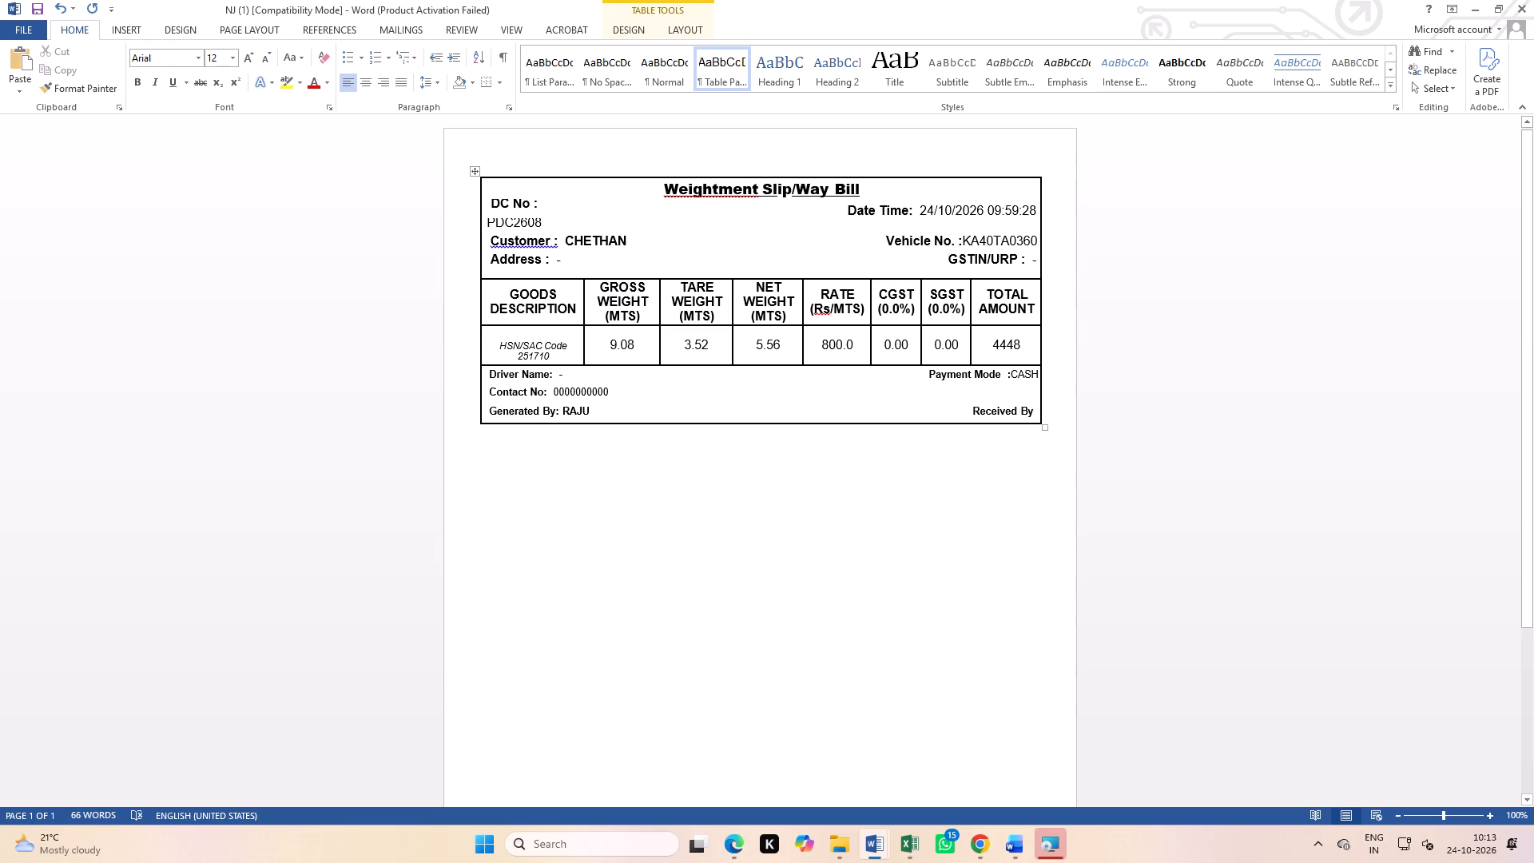
click(540, 332)
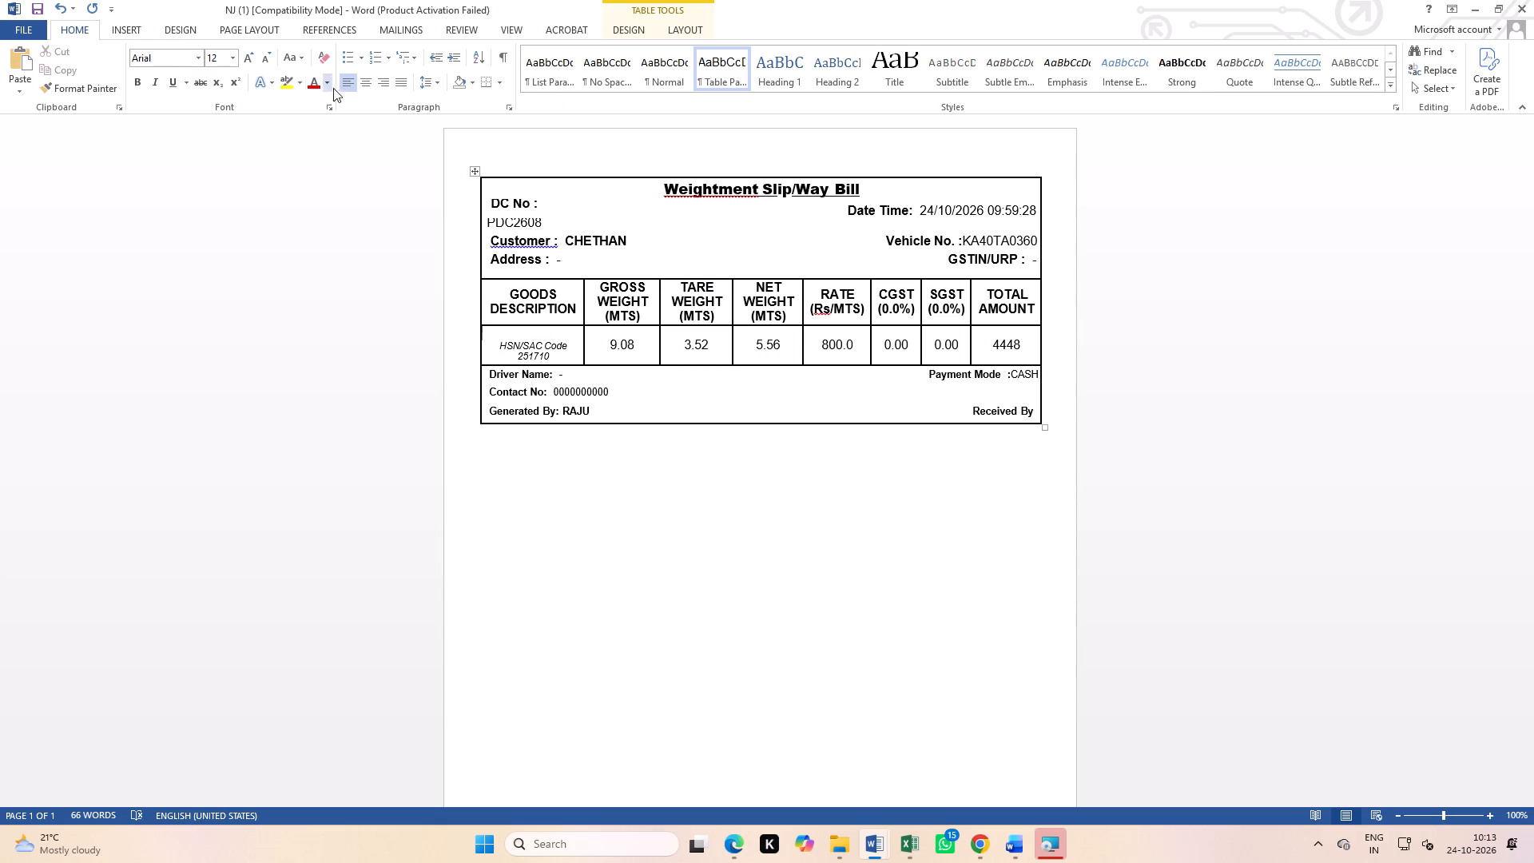
click(364, 82)
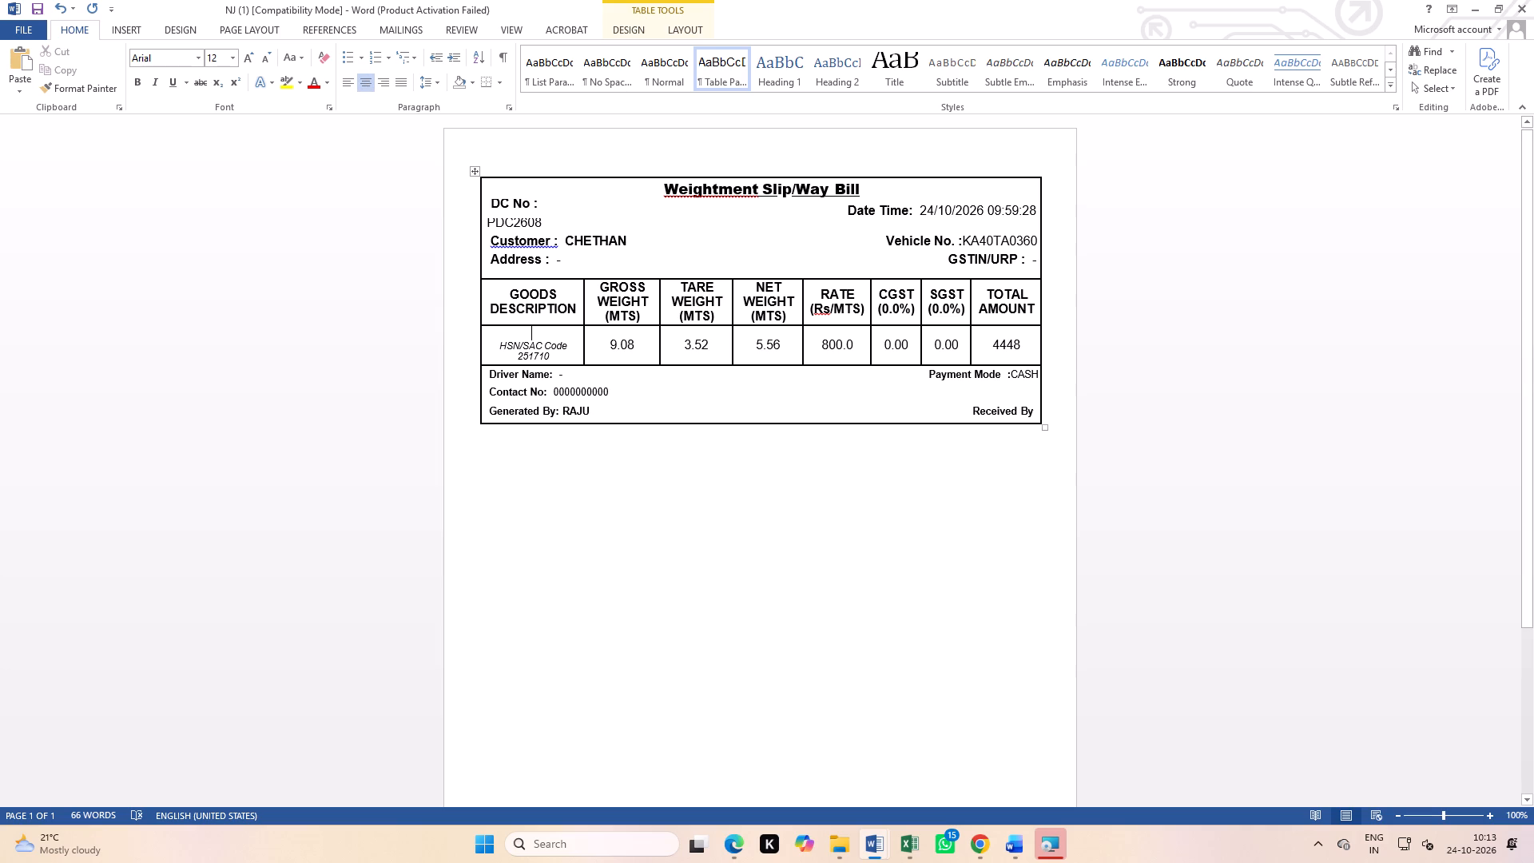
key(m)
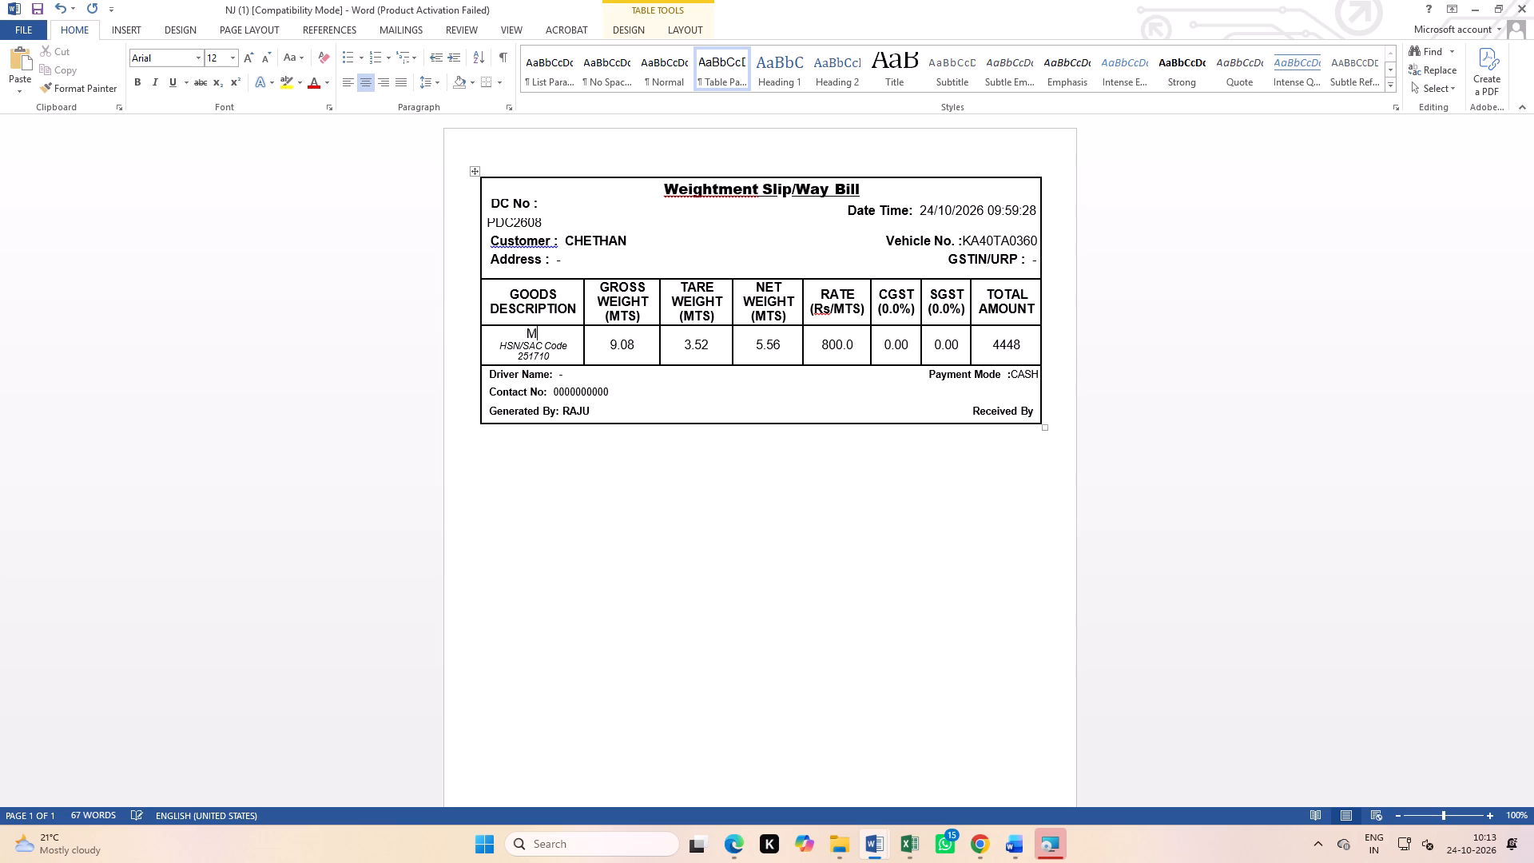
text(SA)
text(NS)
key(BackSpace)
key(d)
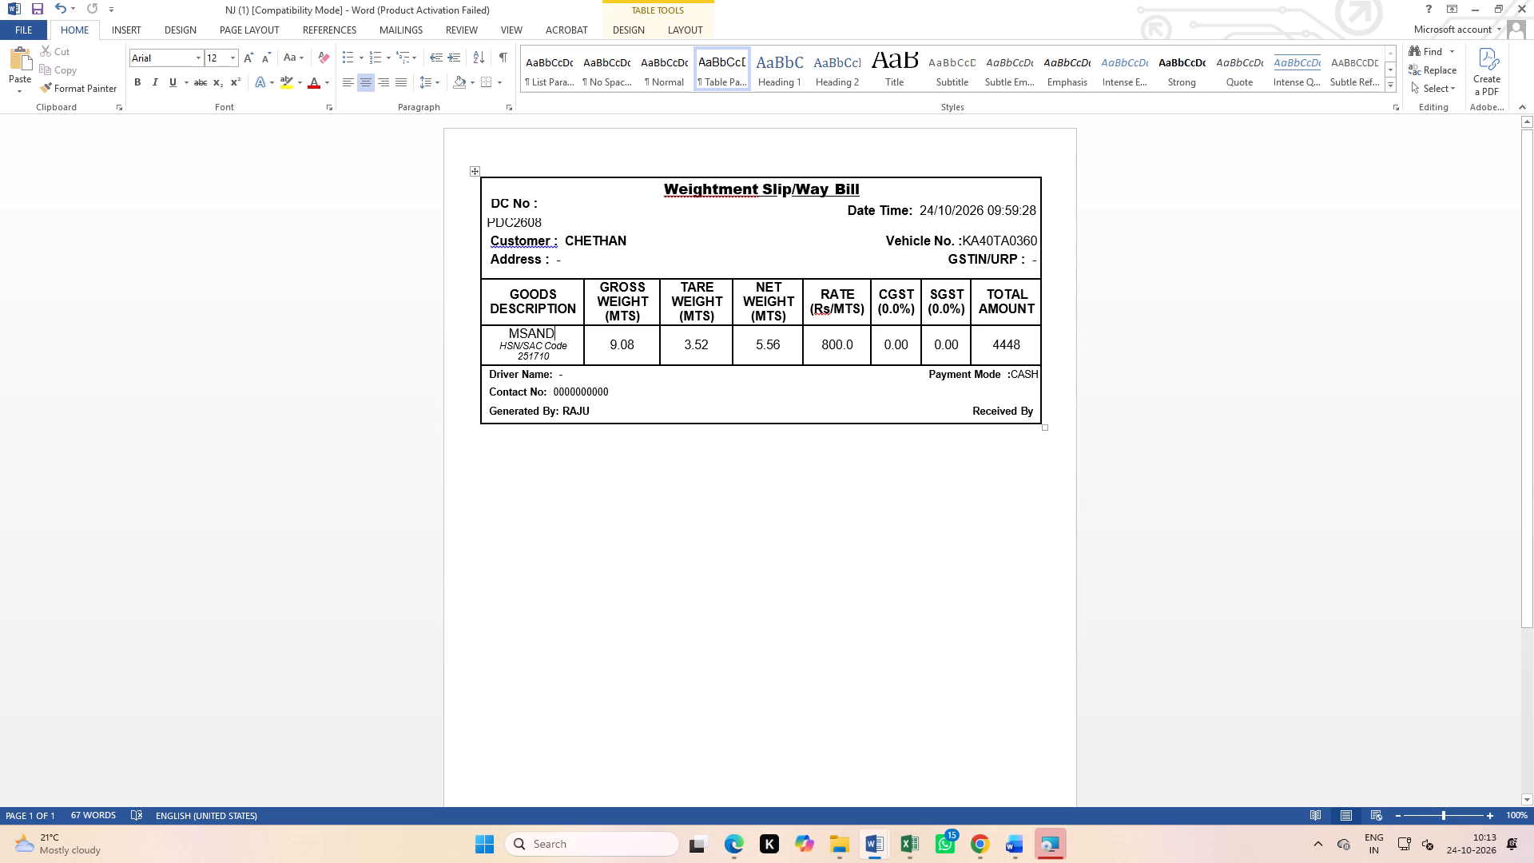
Print one one-sided portrait A4 copy of the edited MSAND slip on the Canon LBP6030/6040 printer.
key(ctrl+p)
click(164, 149)
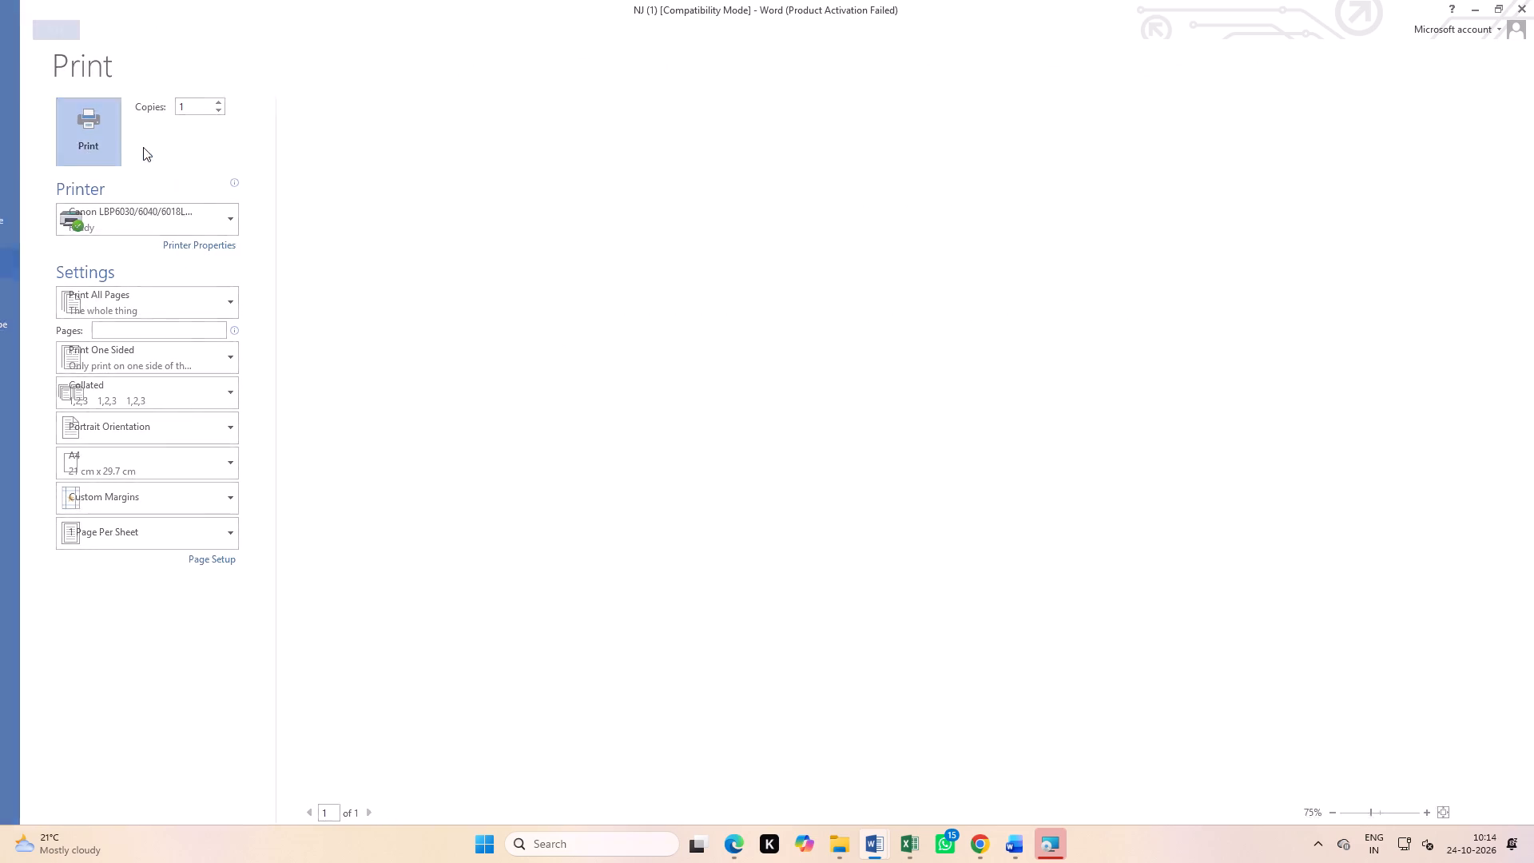
click(749, 480)
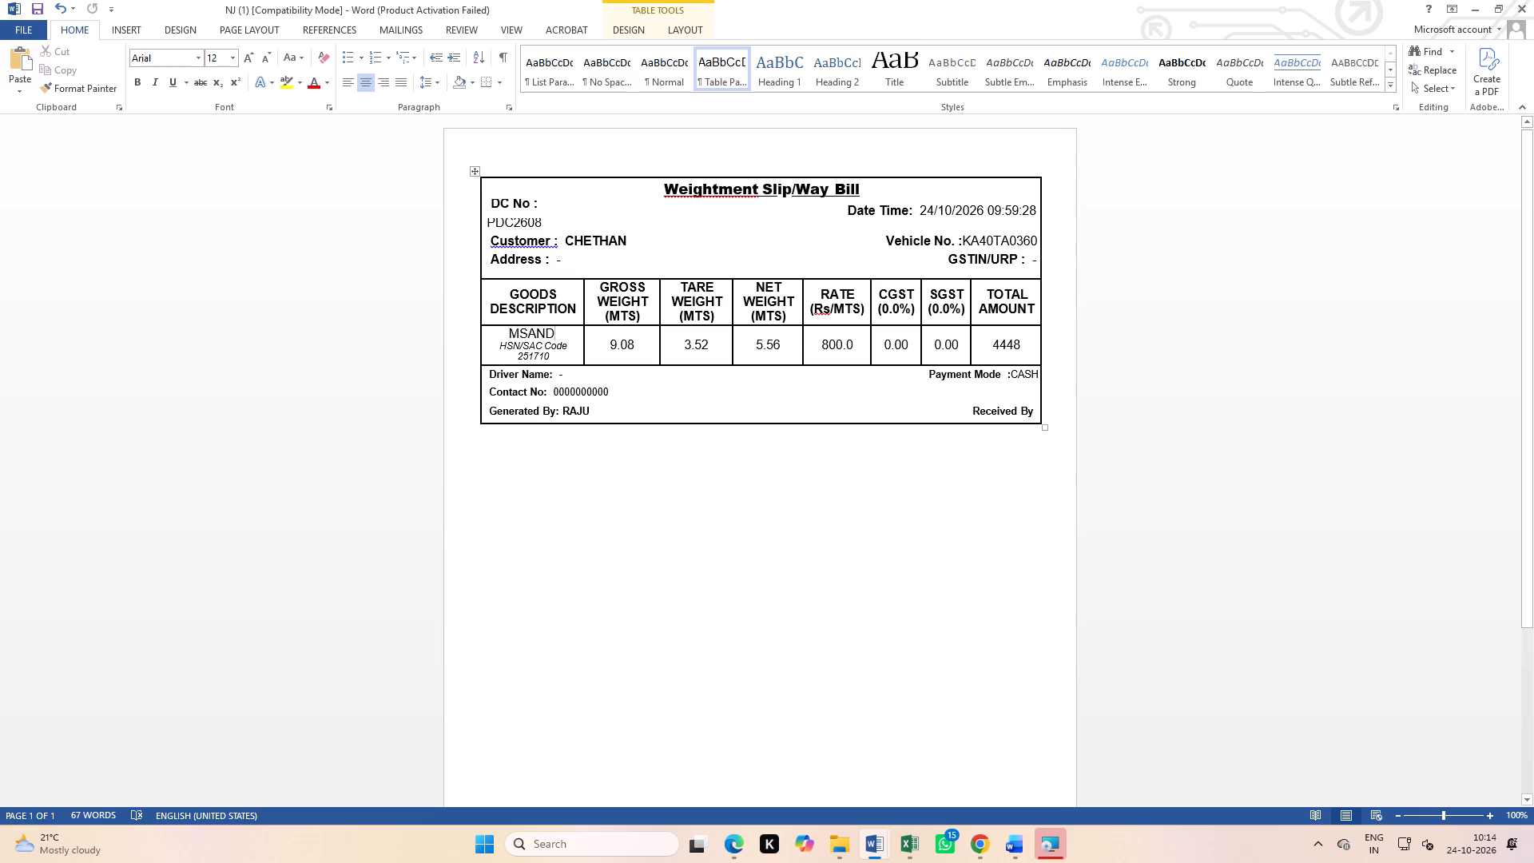
click(990, 844)
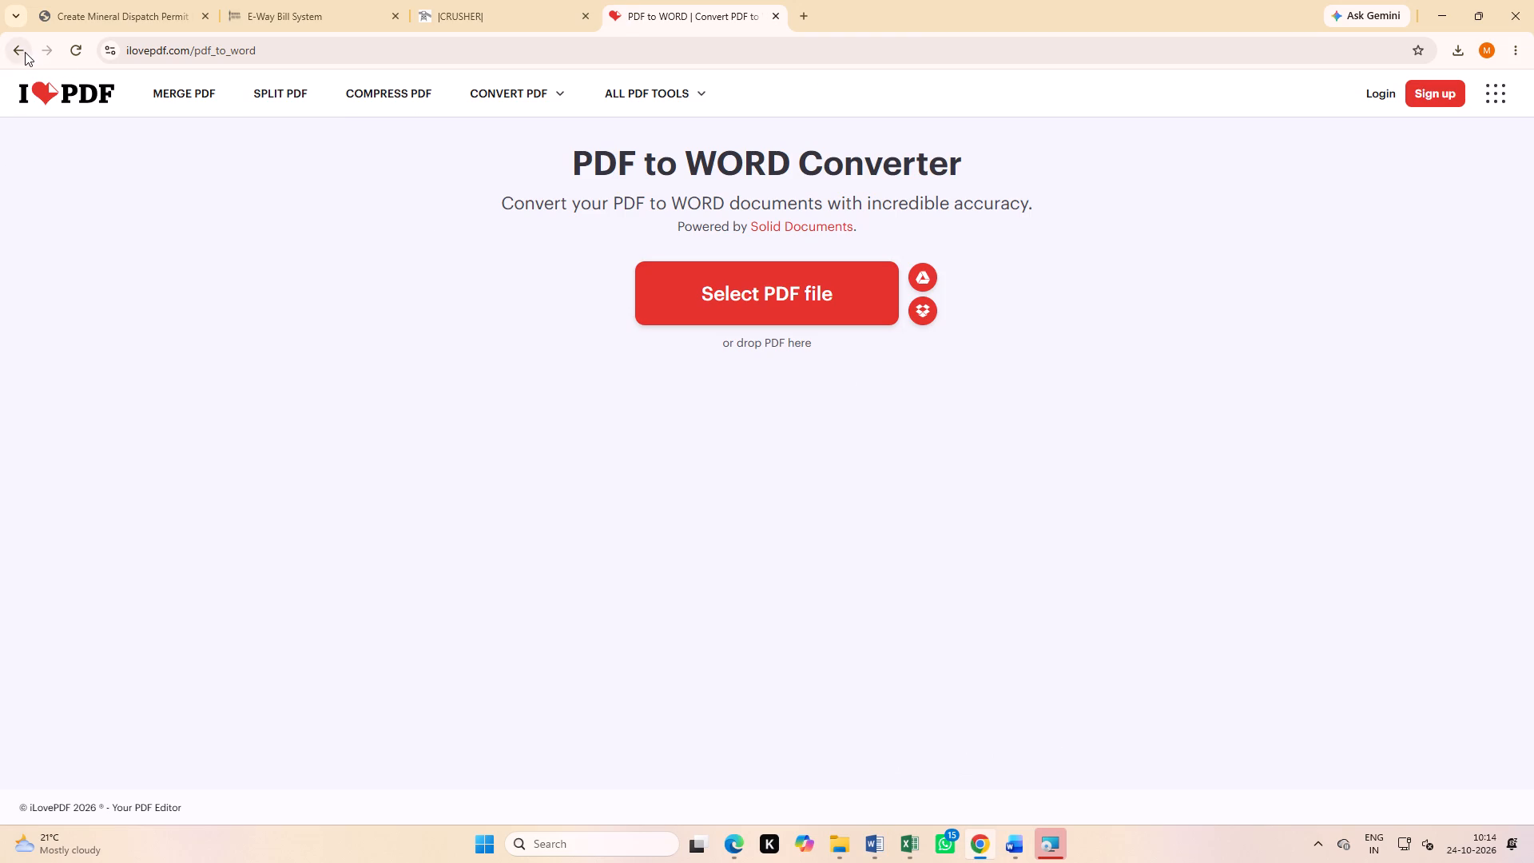
click(25, 52)
click(474, 13)
scroll(73, 354, up, 3)
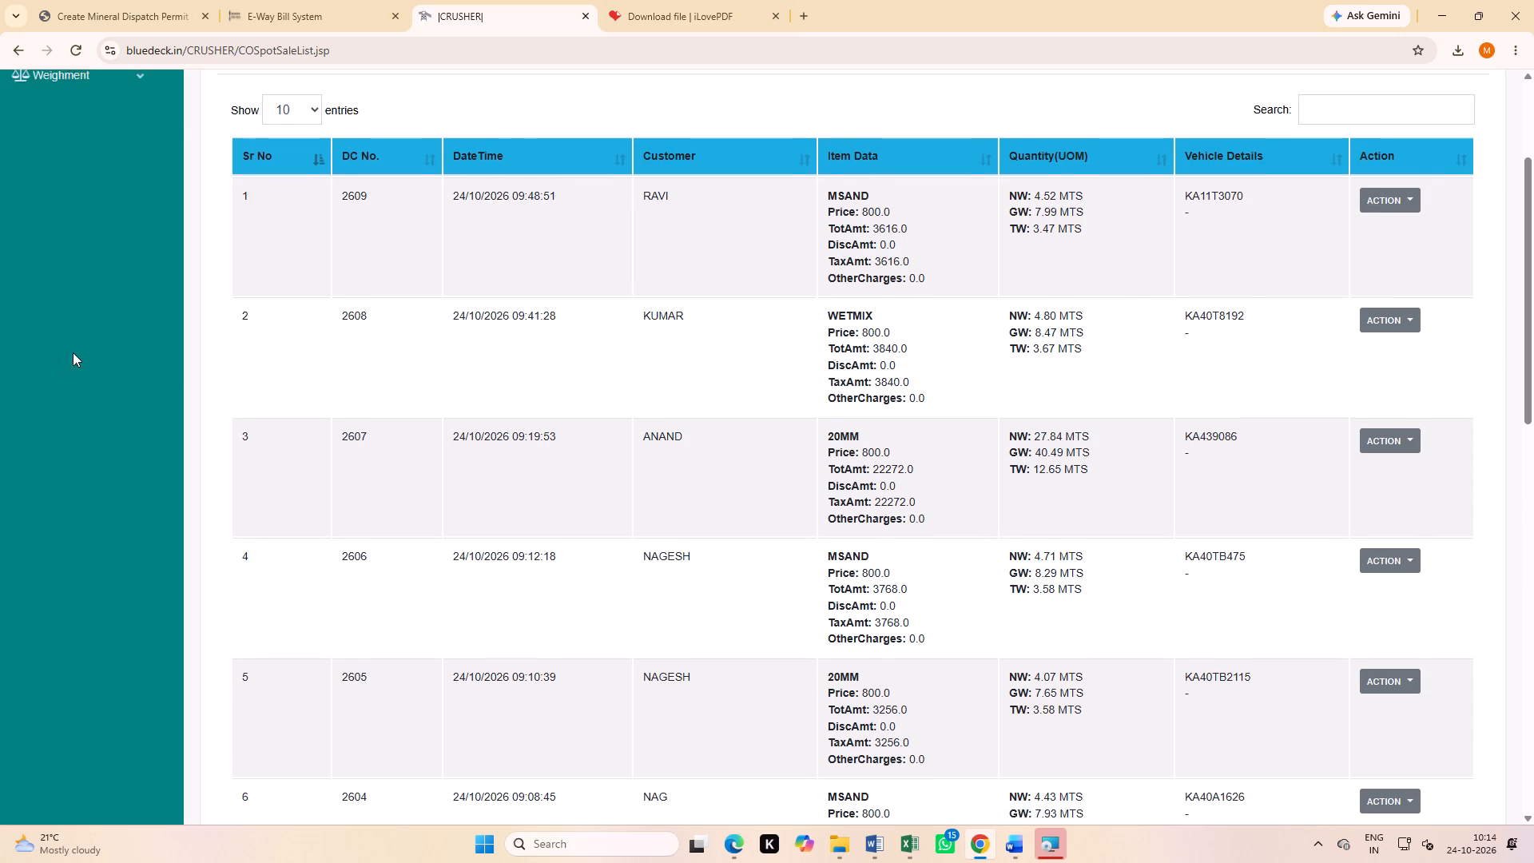
click(61, 284)
click(87, 352)
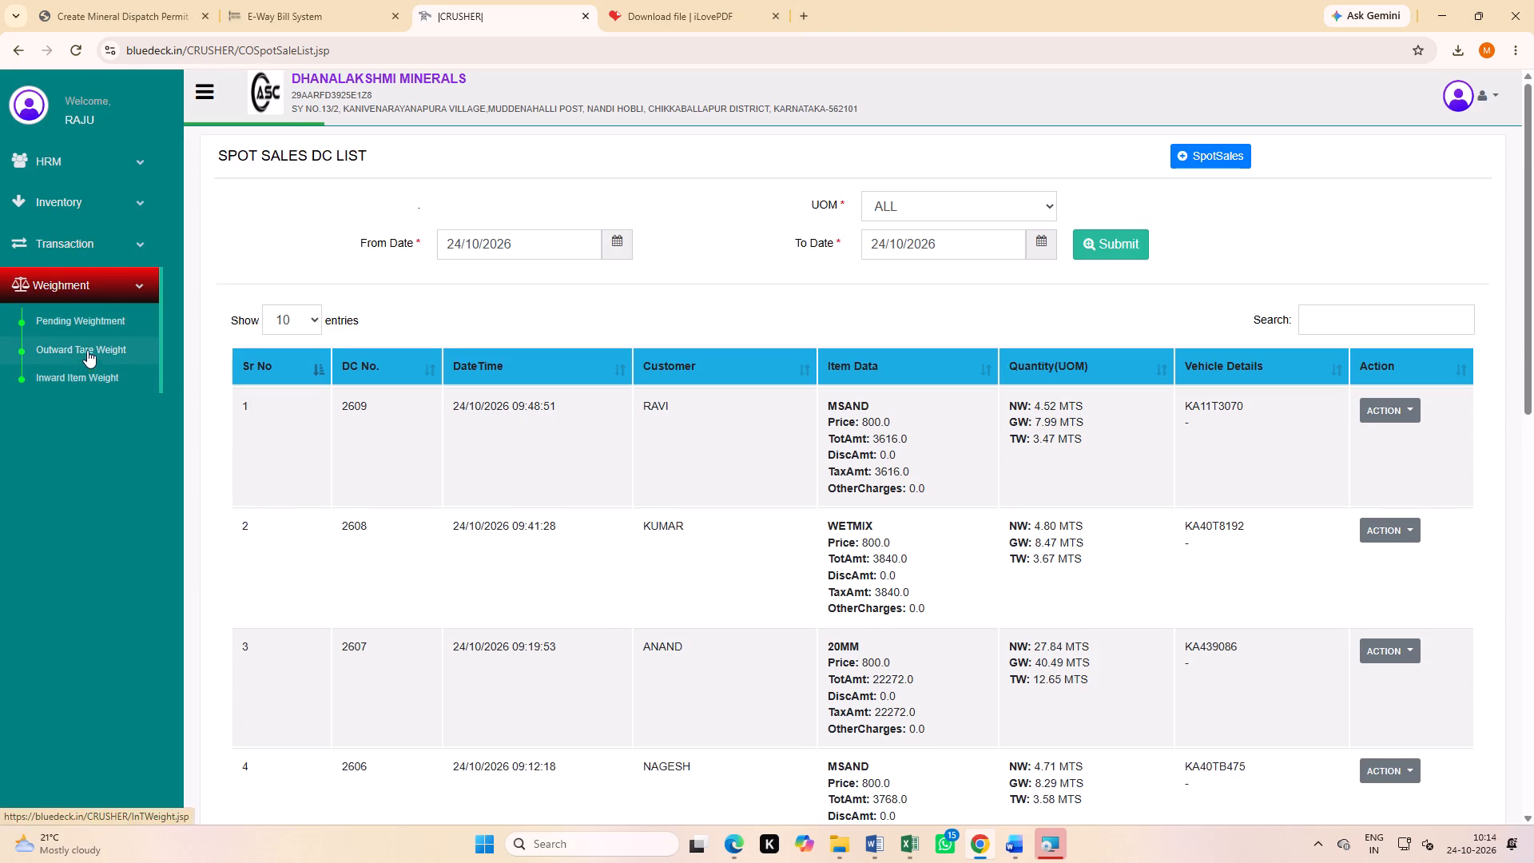
click(383, 207)
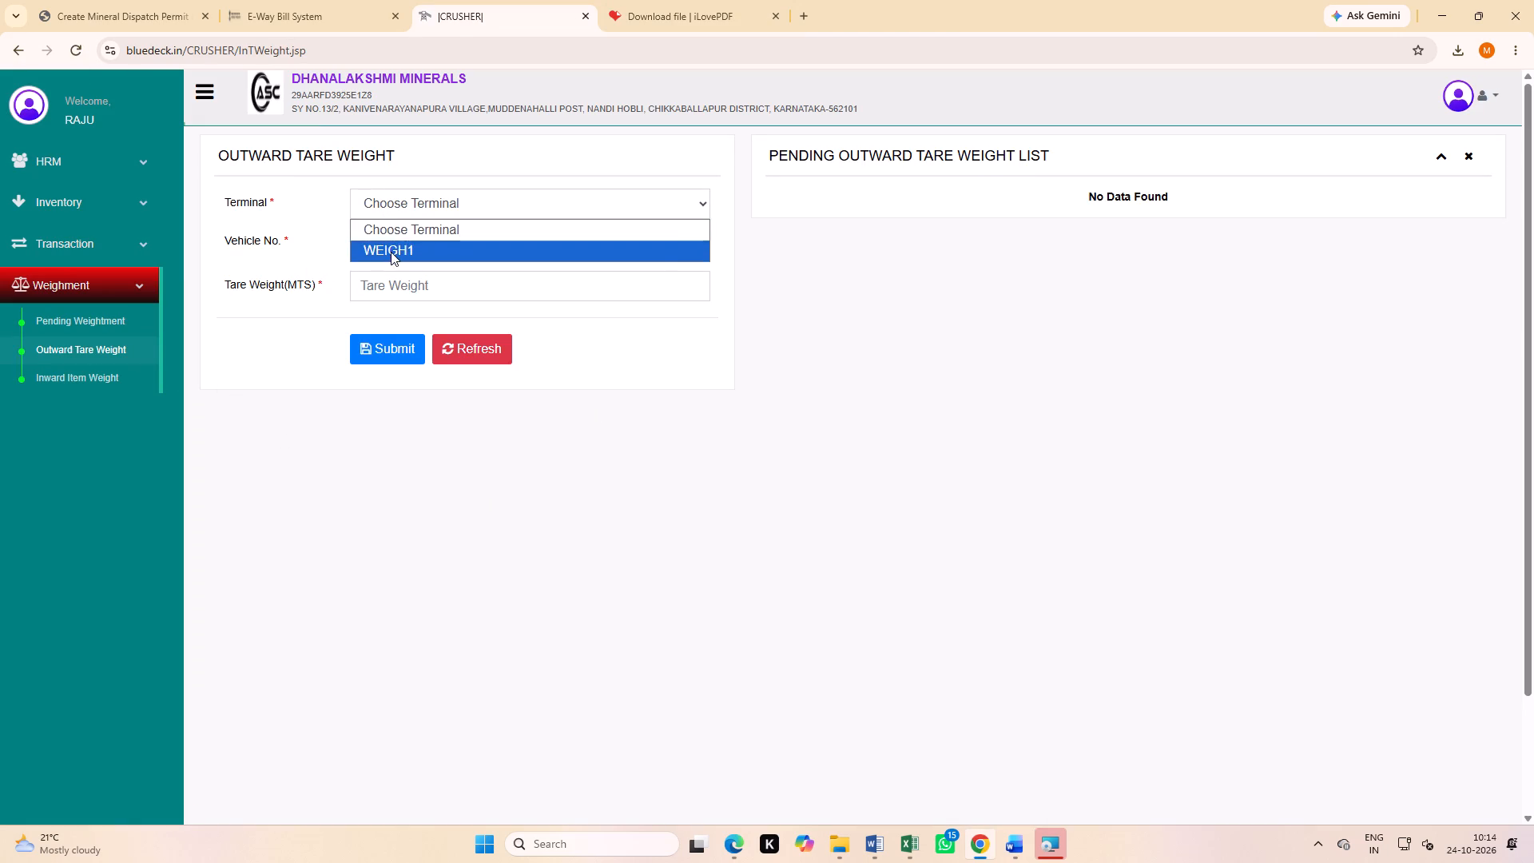
double_click(391, 252)
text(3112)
double_click(392, 294)
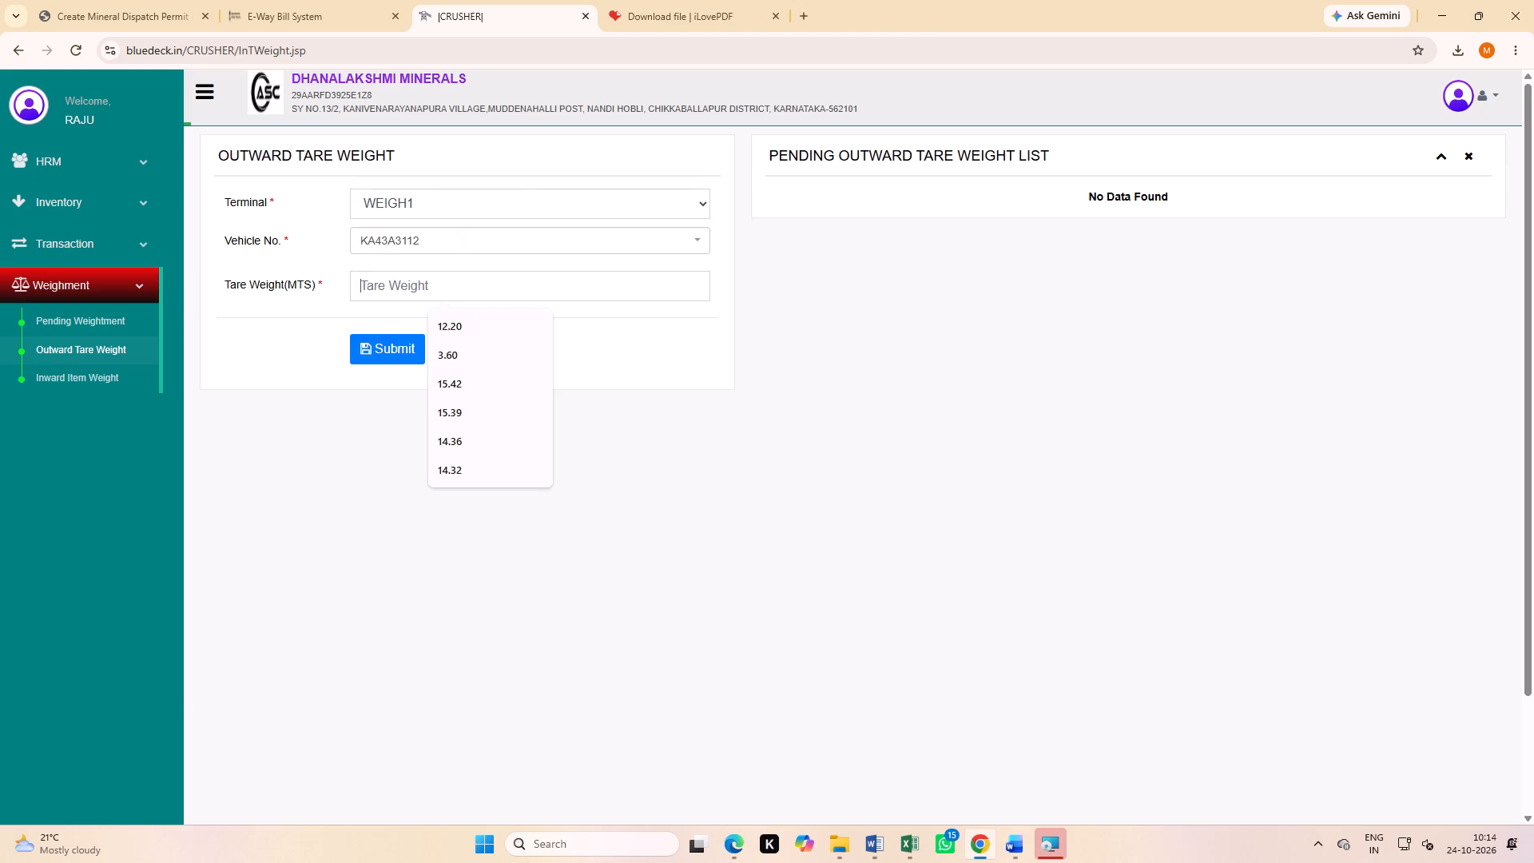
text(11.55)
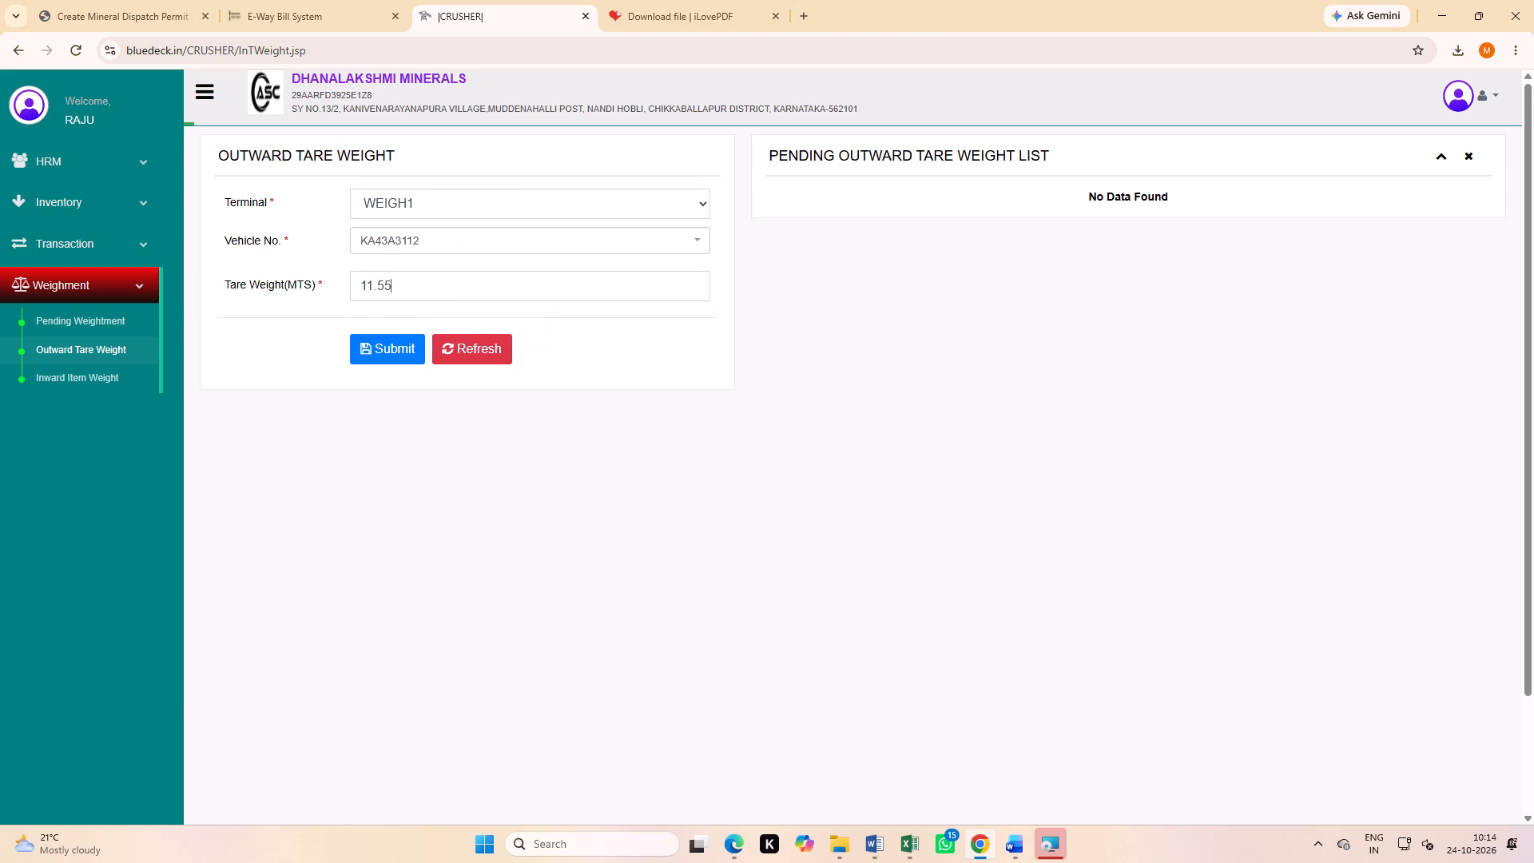
click(397, 355)
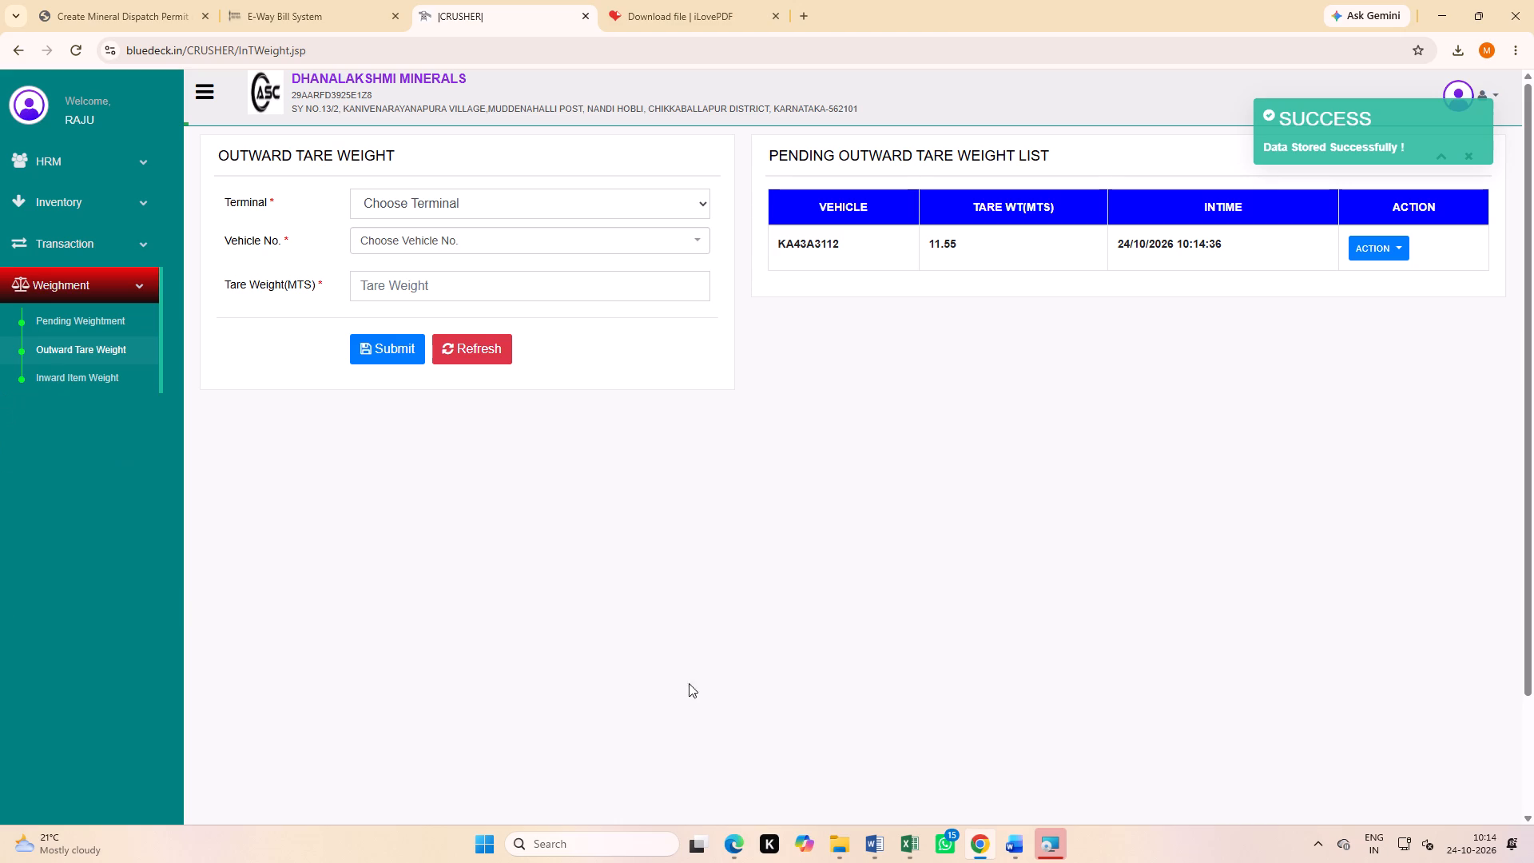
Start a SpotSale DC from the pending tare entry and fill in the saved all-zero contact number and the customer's name.
click(1387, 252)
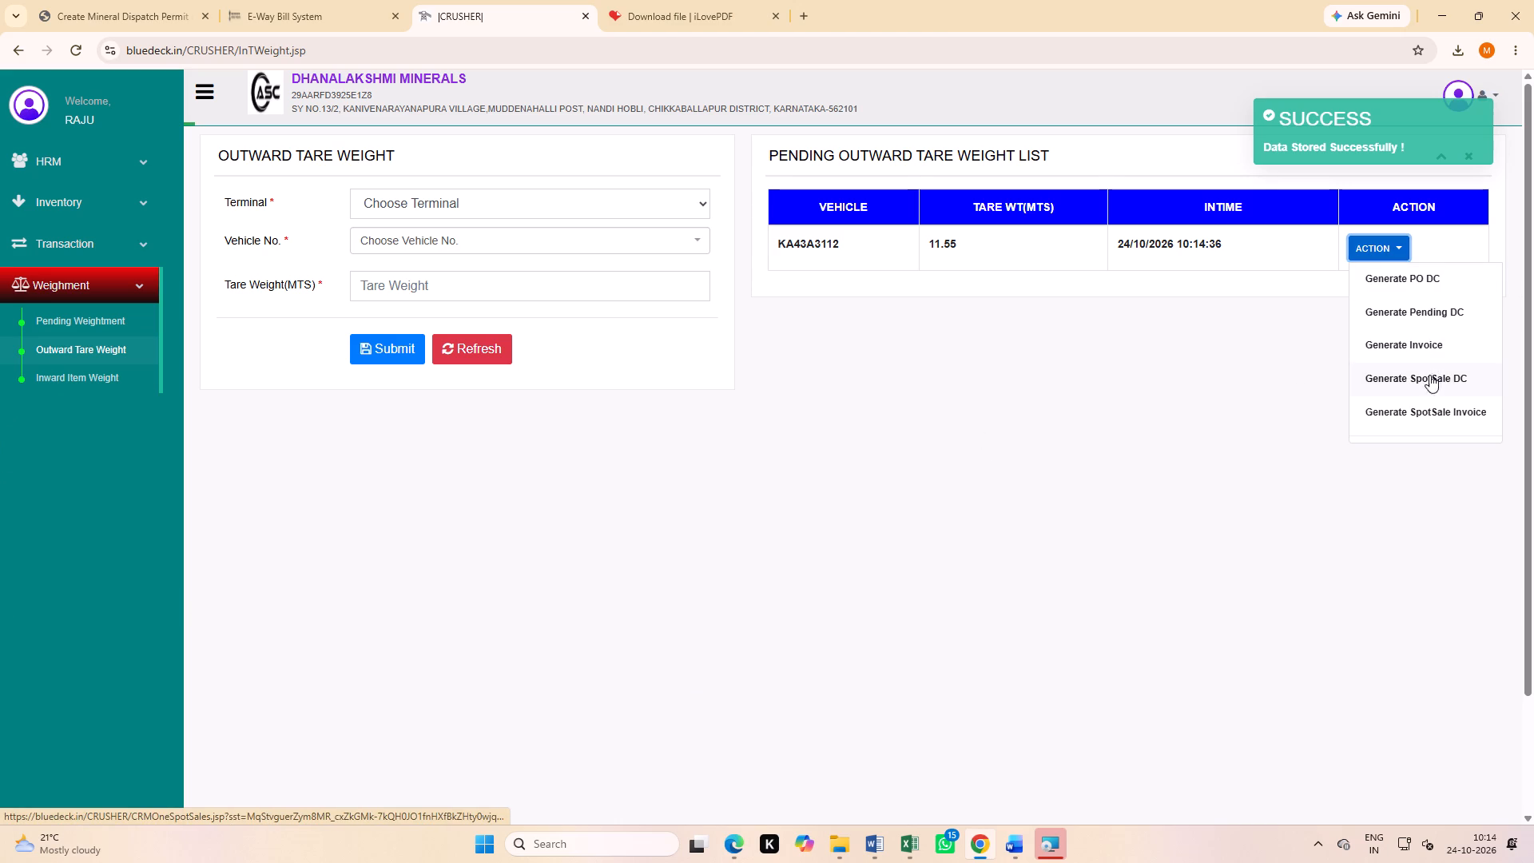
click(1429, 382)
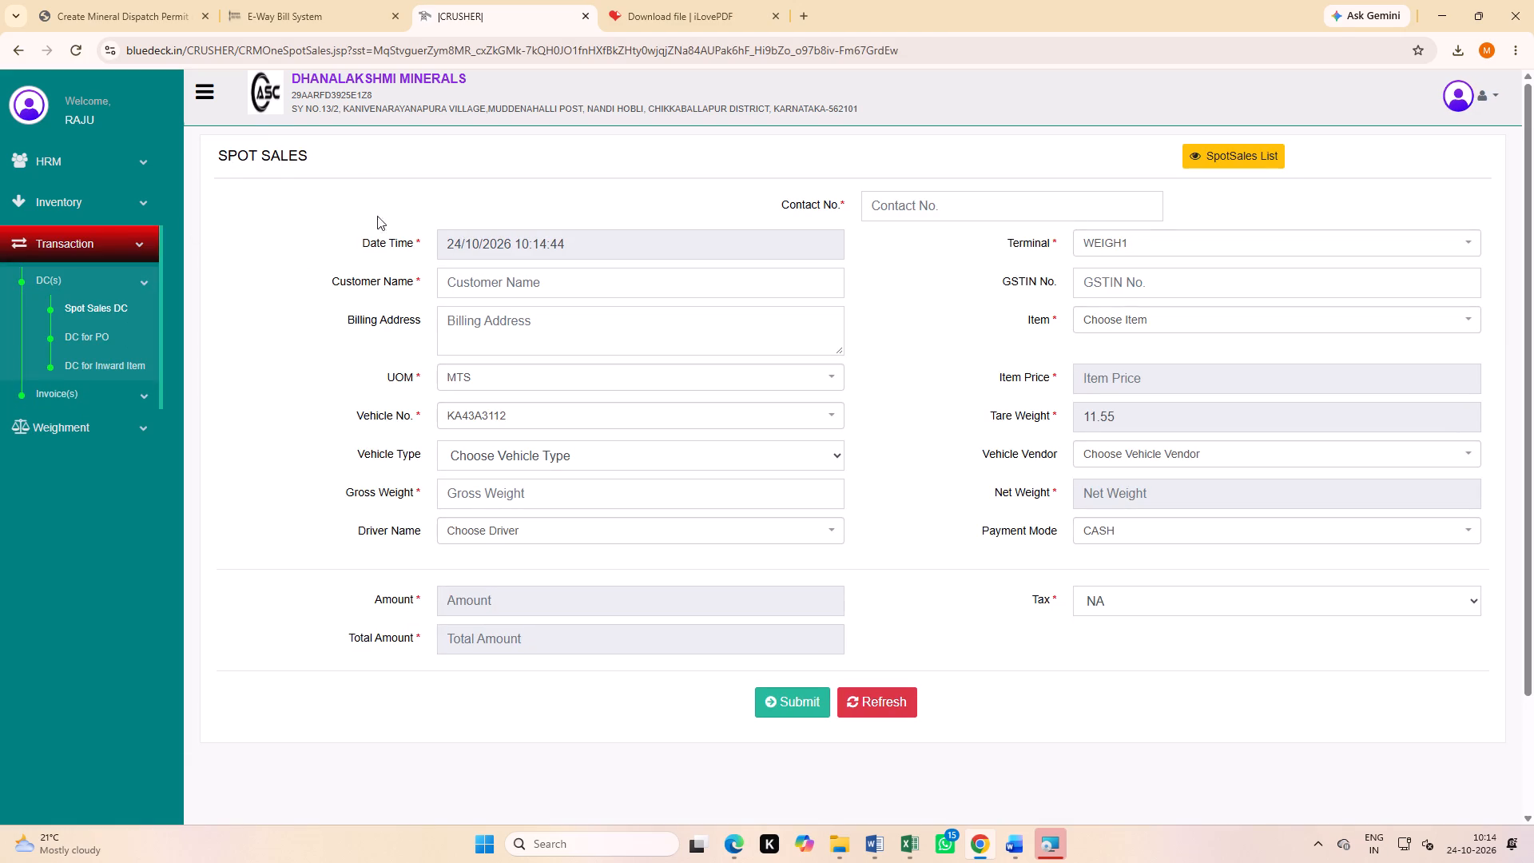
click(893, 206)
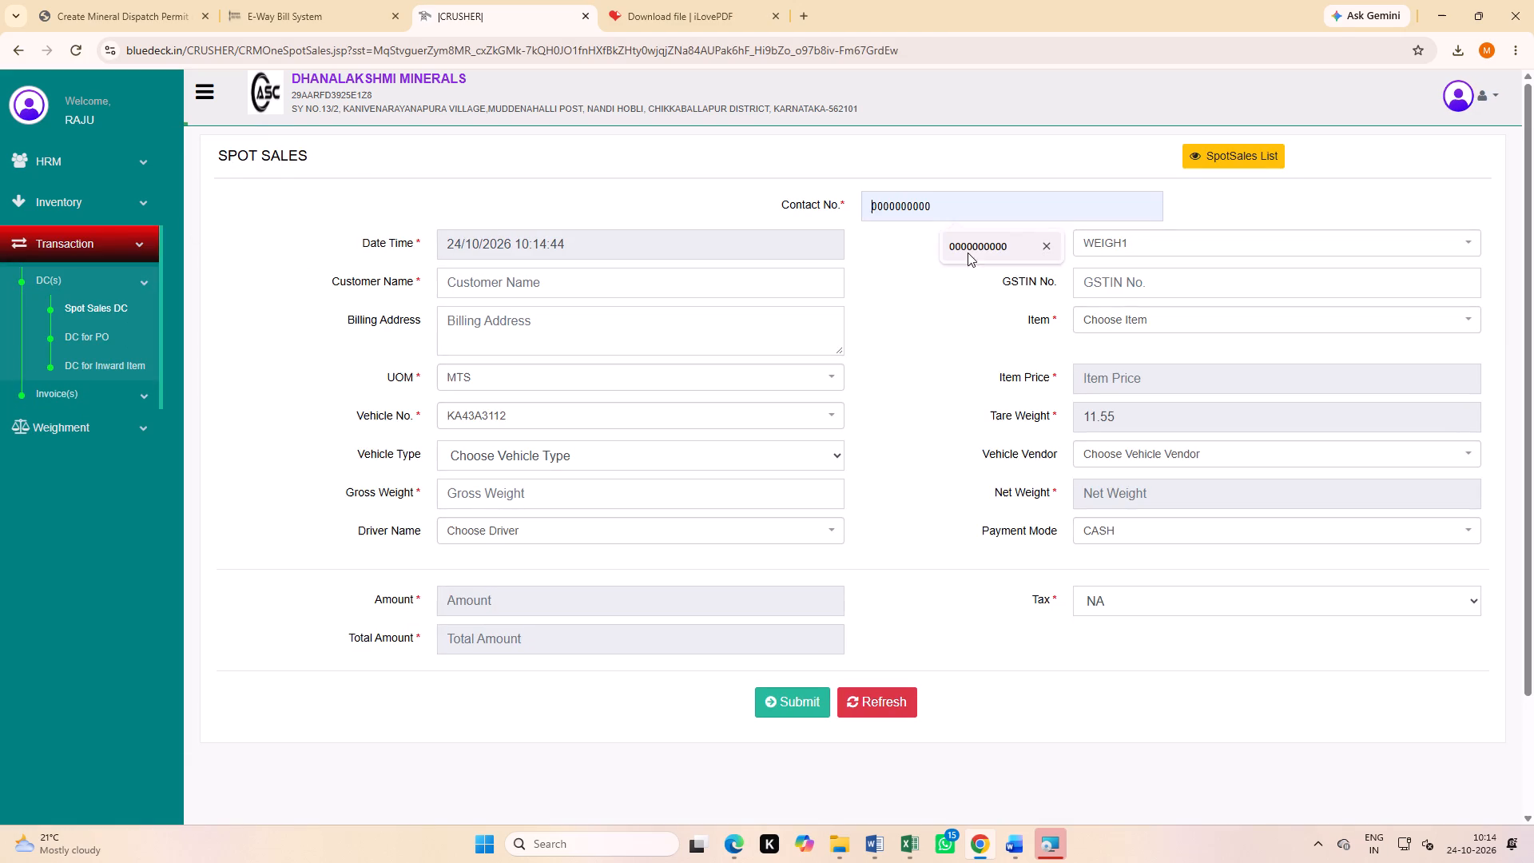
click(976, 249)
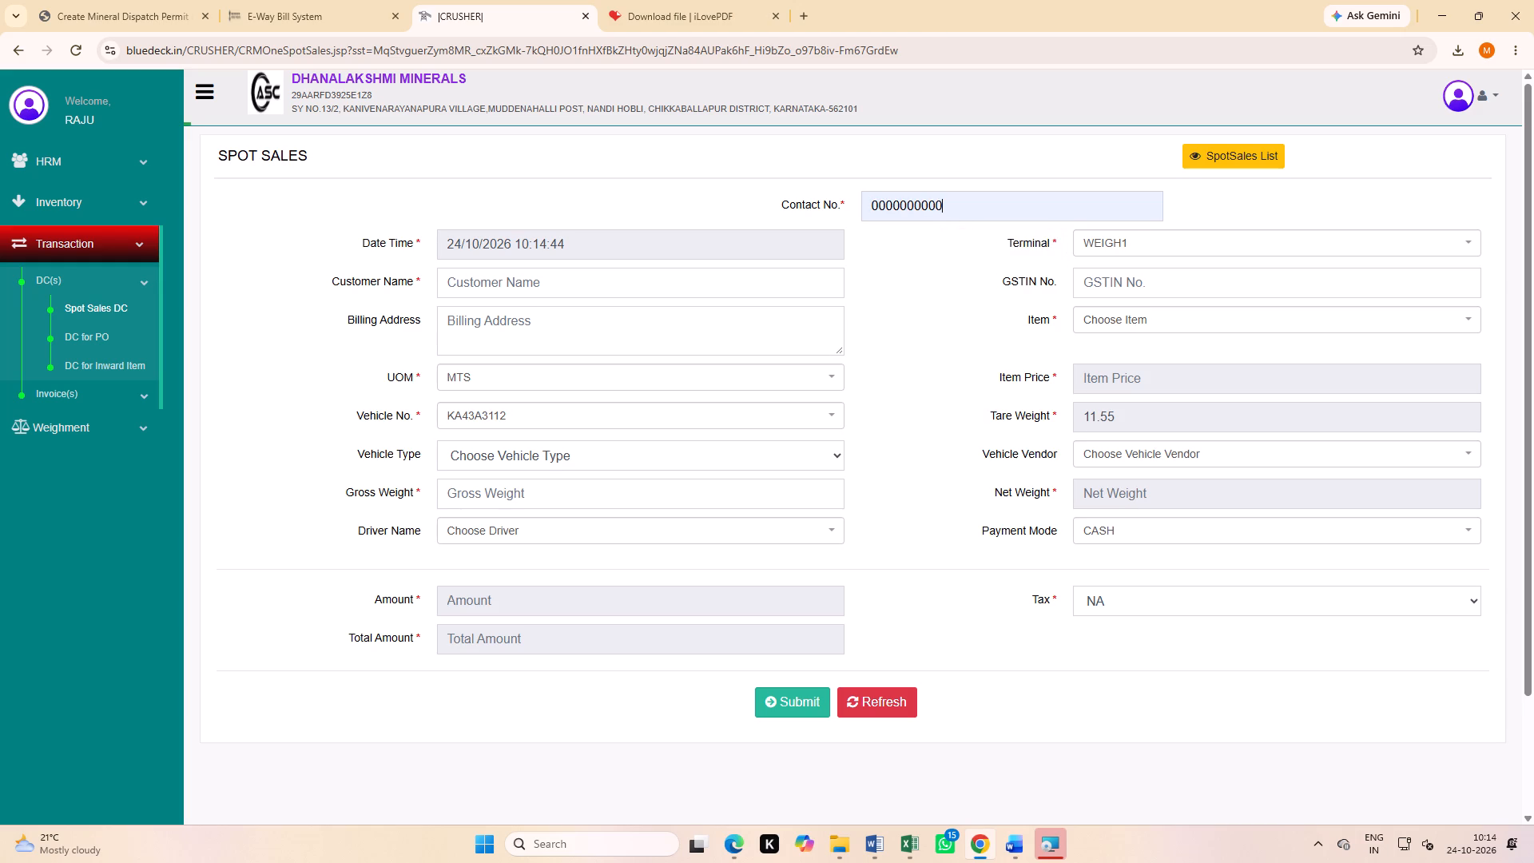
click(480, 284)
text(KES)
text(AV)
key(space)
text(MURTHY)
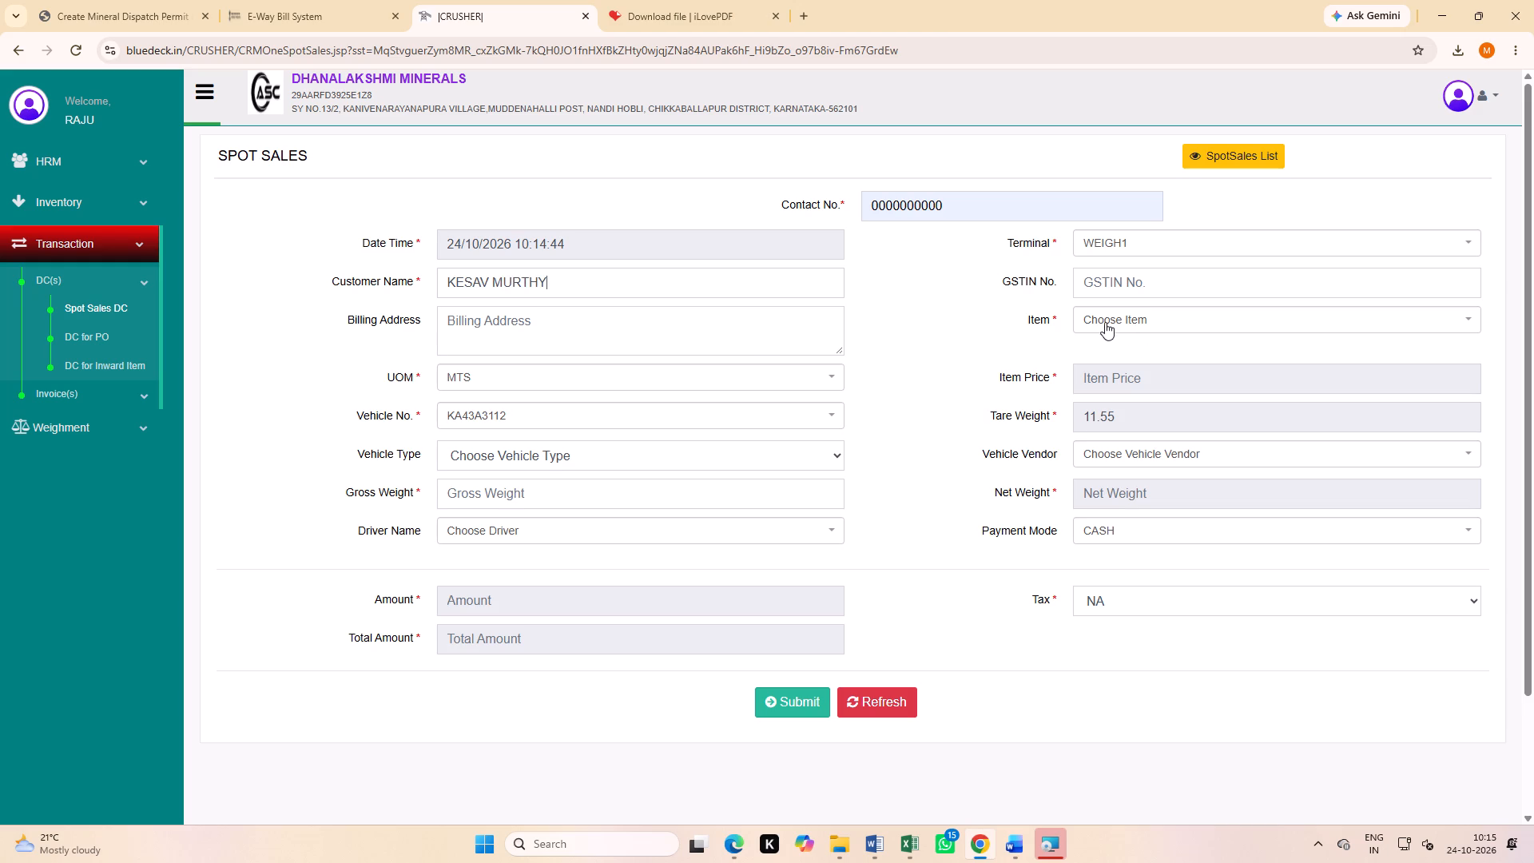
Set the item to 20MM and the gross weight to 40.27, and submit the spot sale to generate the DC.
click(1103, 320)
click(1120, 404)
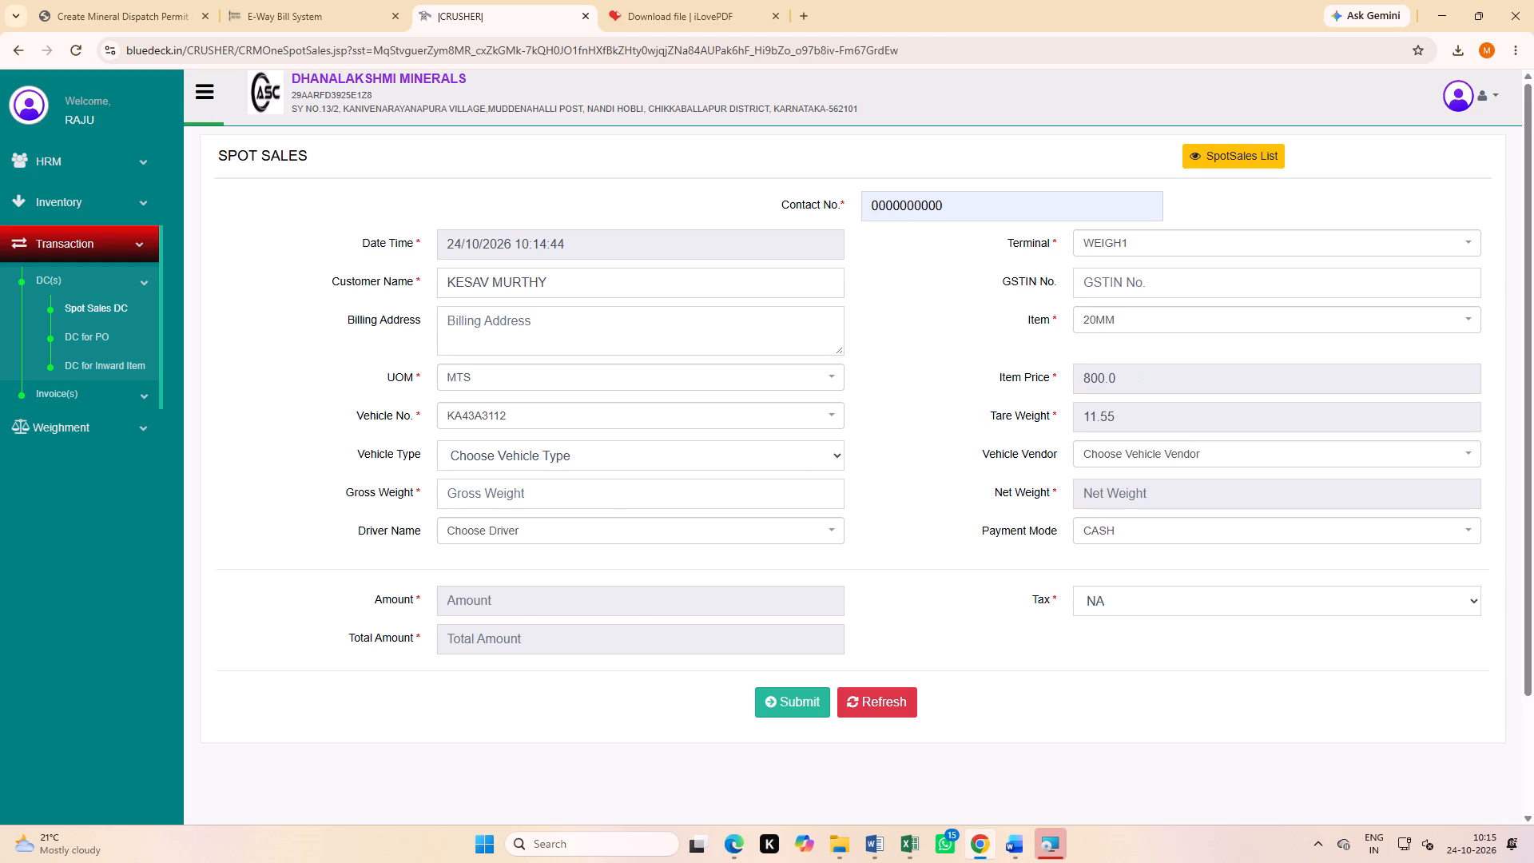
click(470, 494)
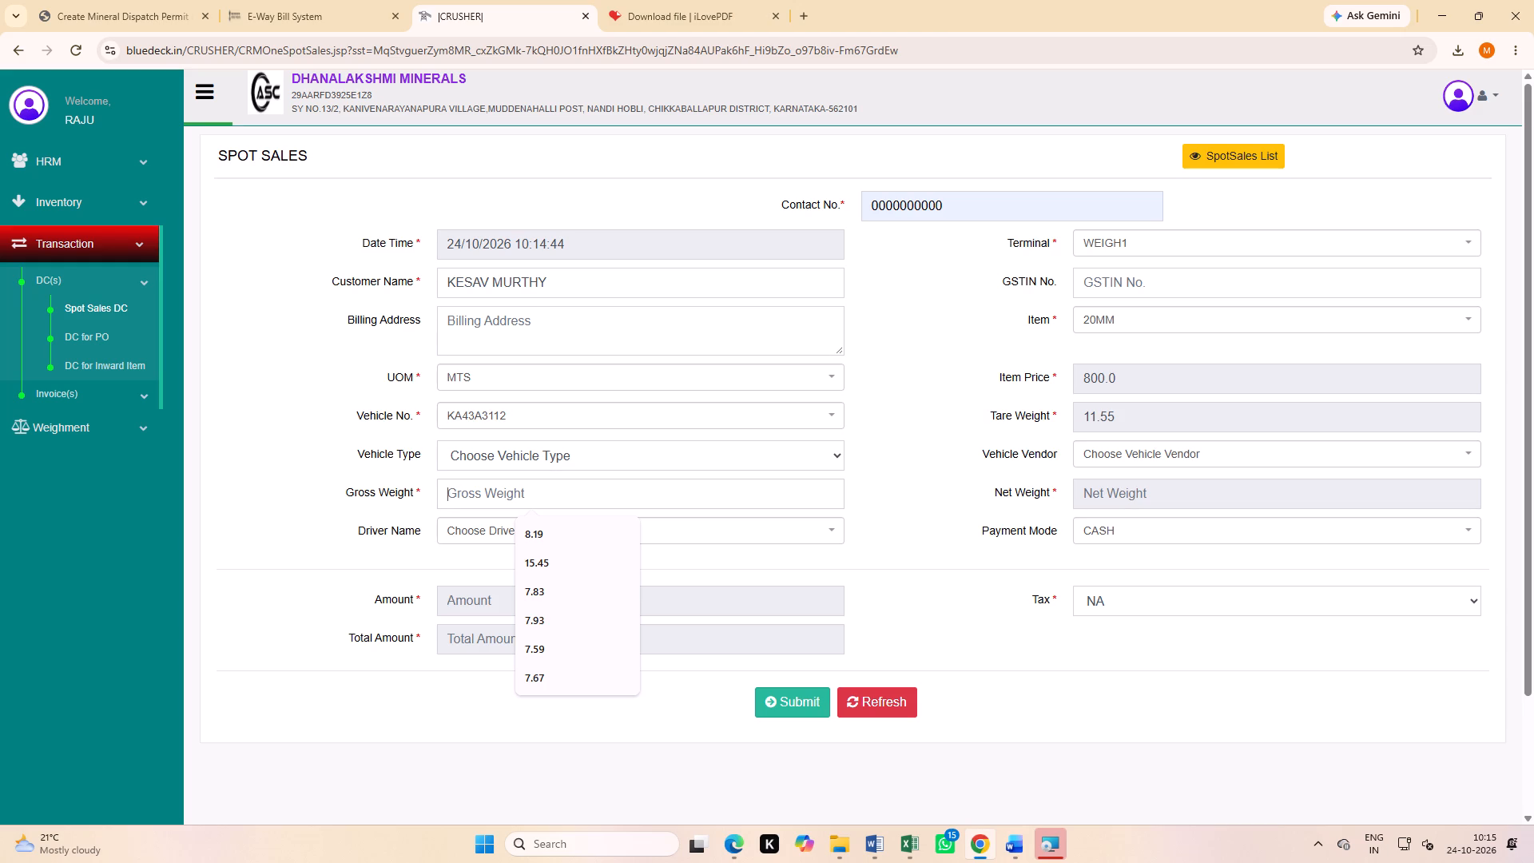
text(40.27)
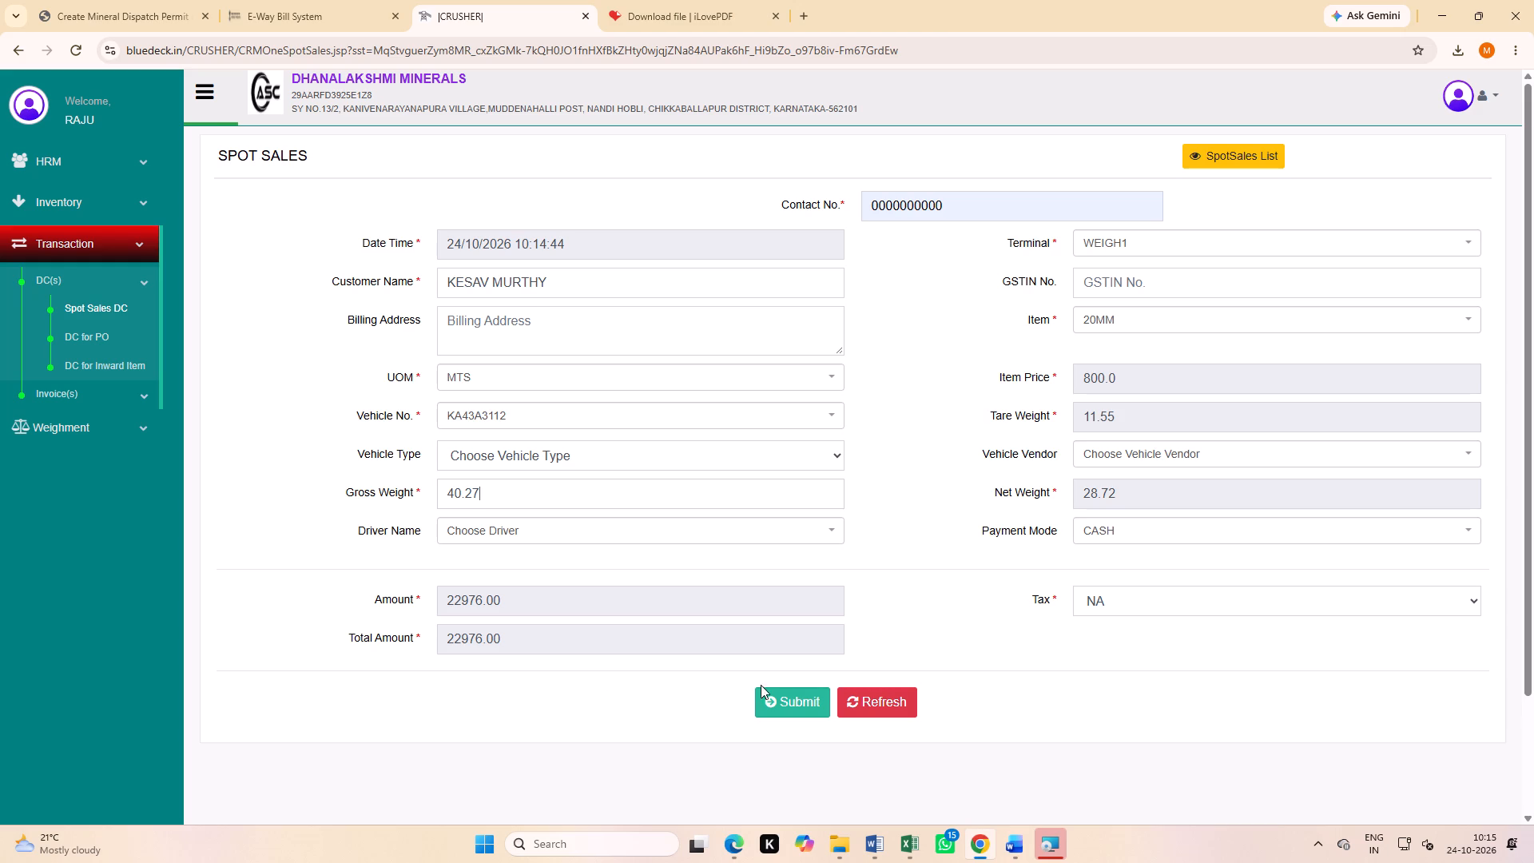
click(942, 609)
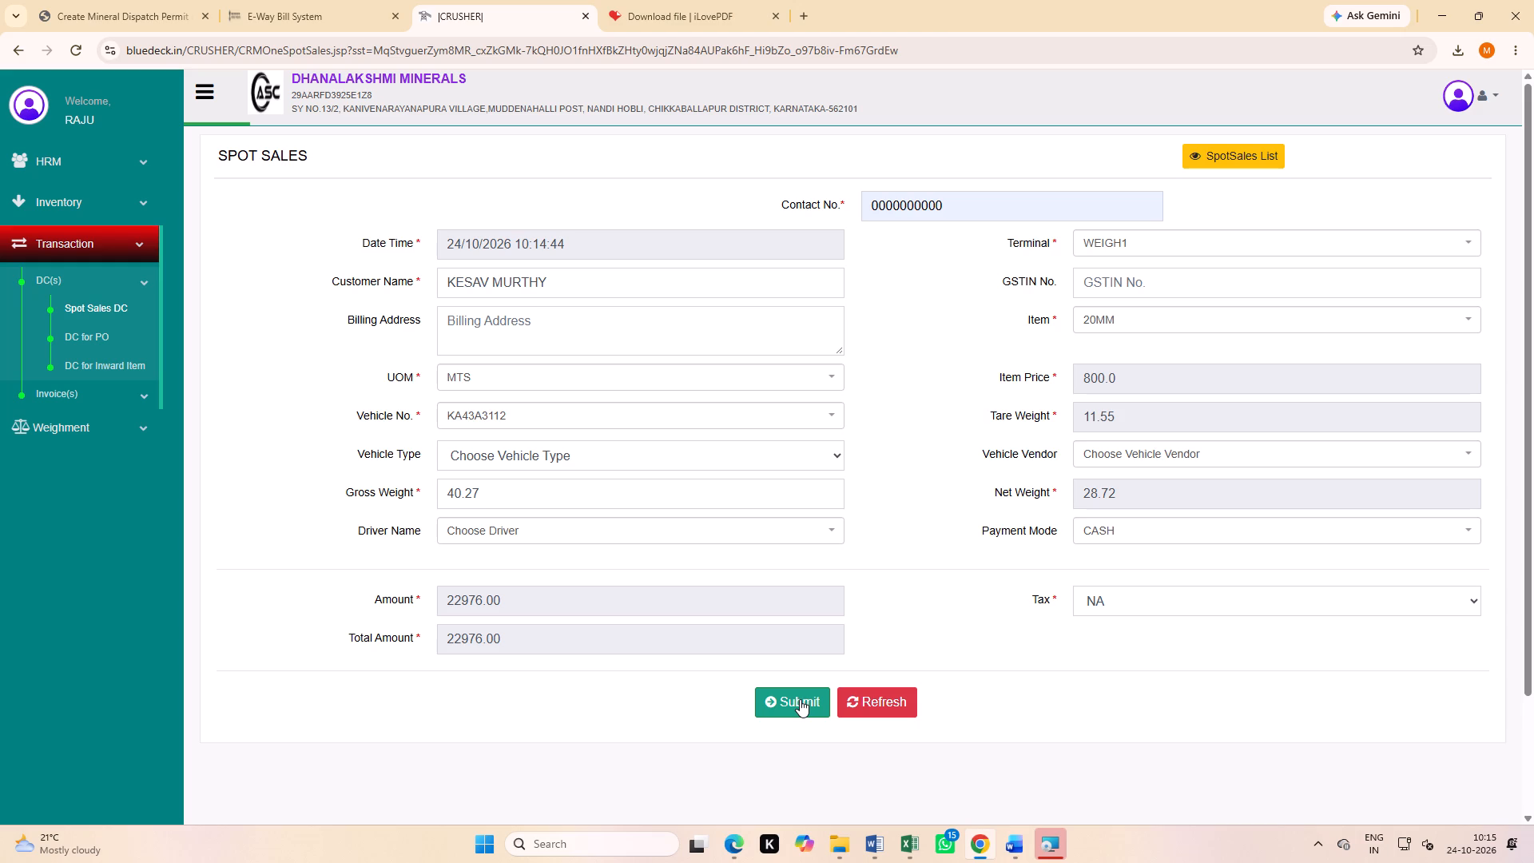
click(800, 699)
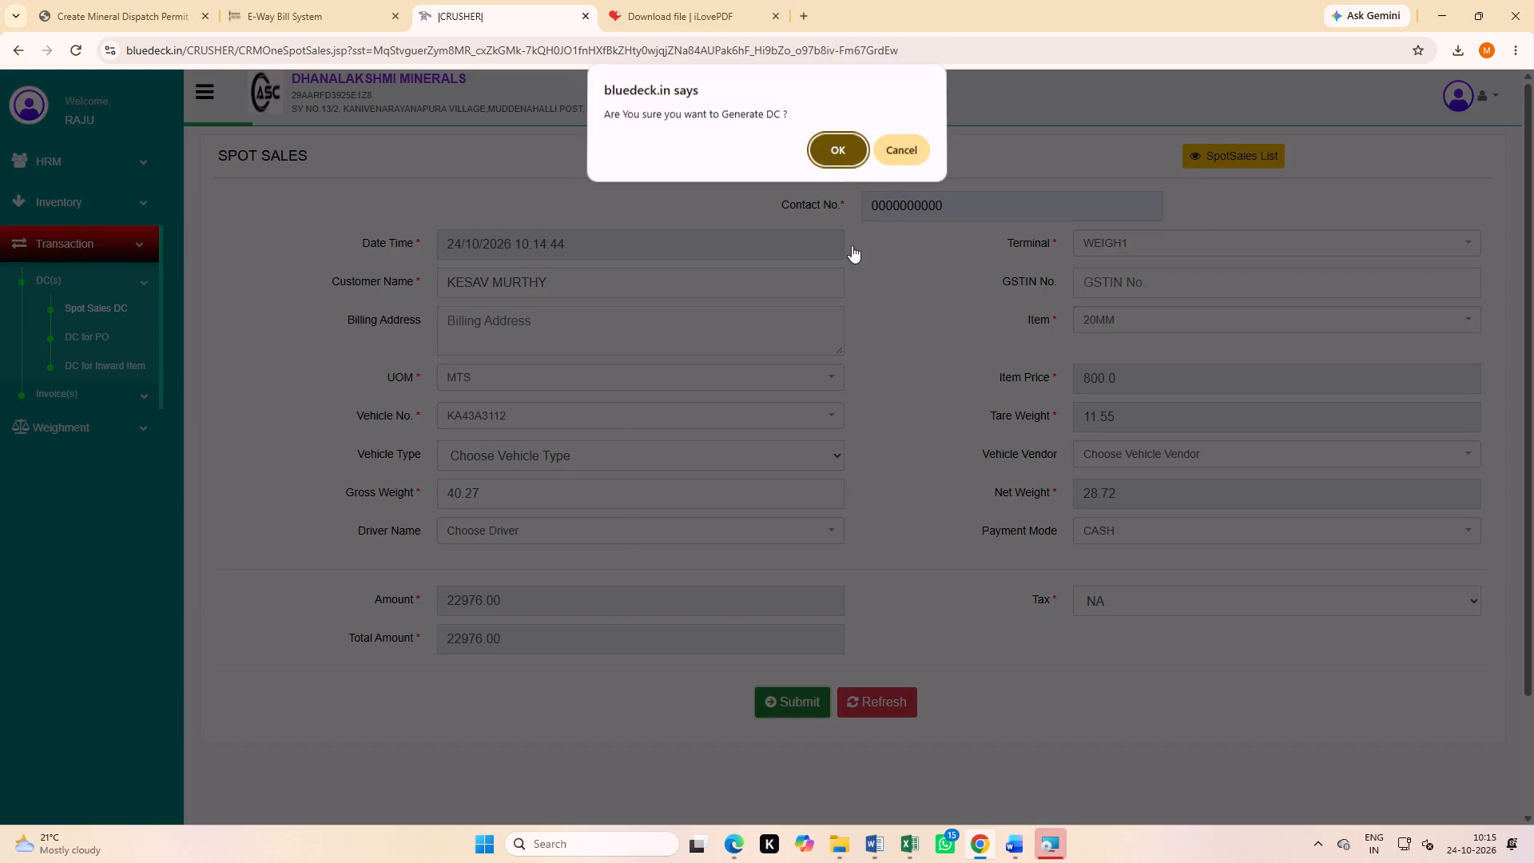
click(828, 160)
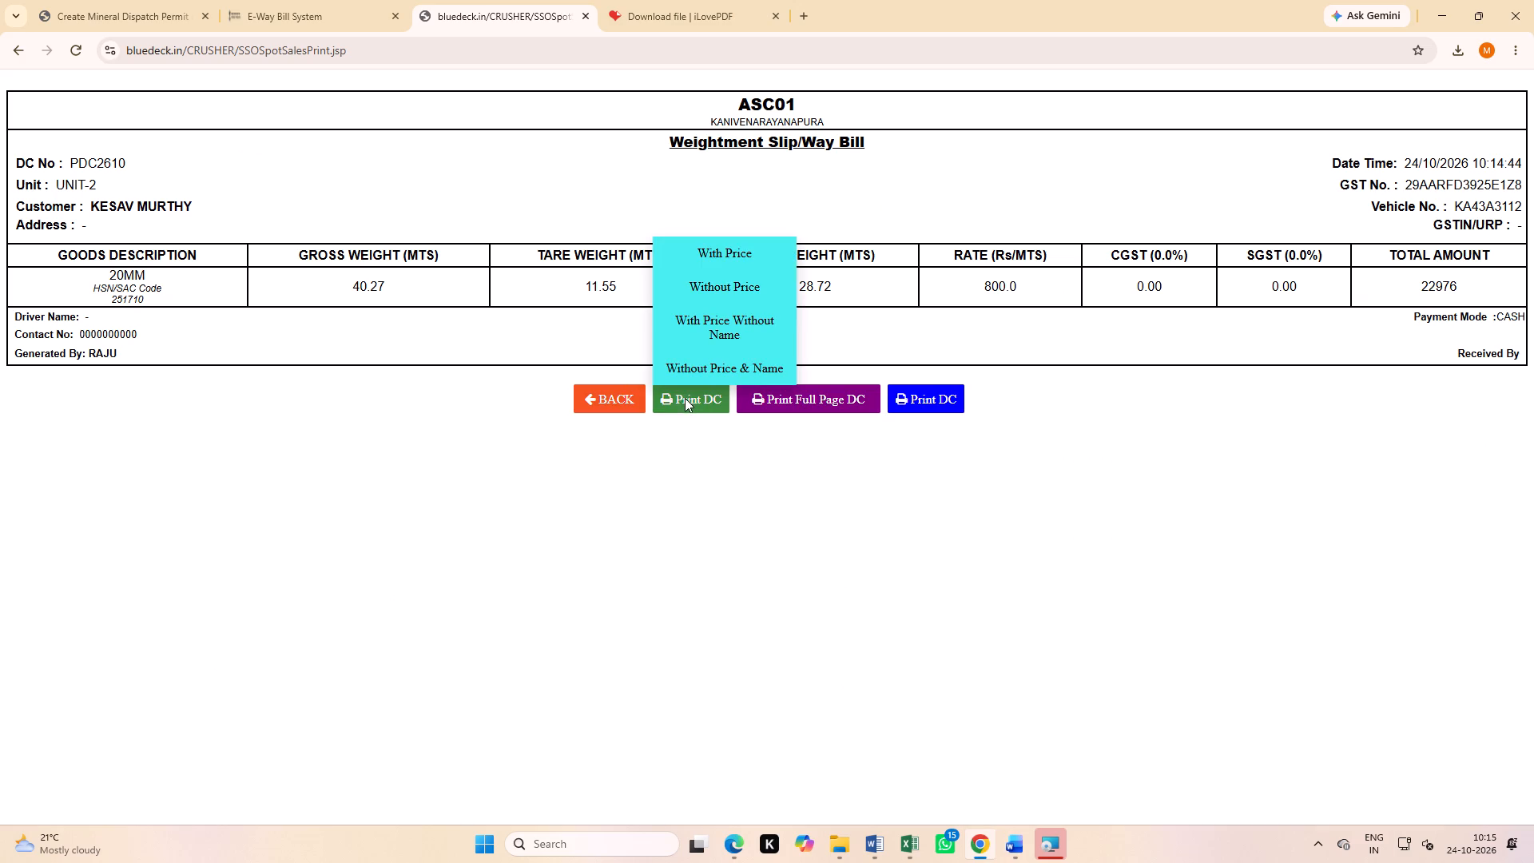
Print the DC in the With Price Without Name format on the Canon LBP6030/6040/6018L (Copy 1) printer.
click(742, 340)
click(1139, 138)
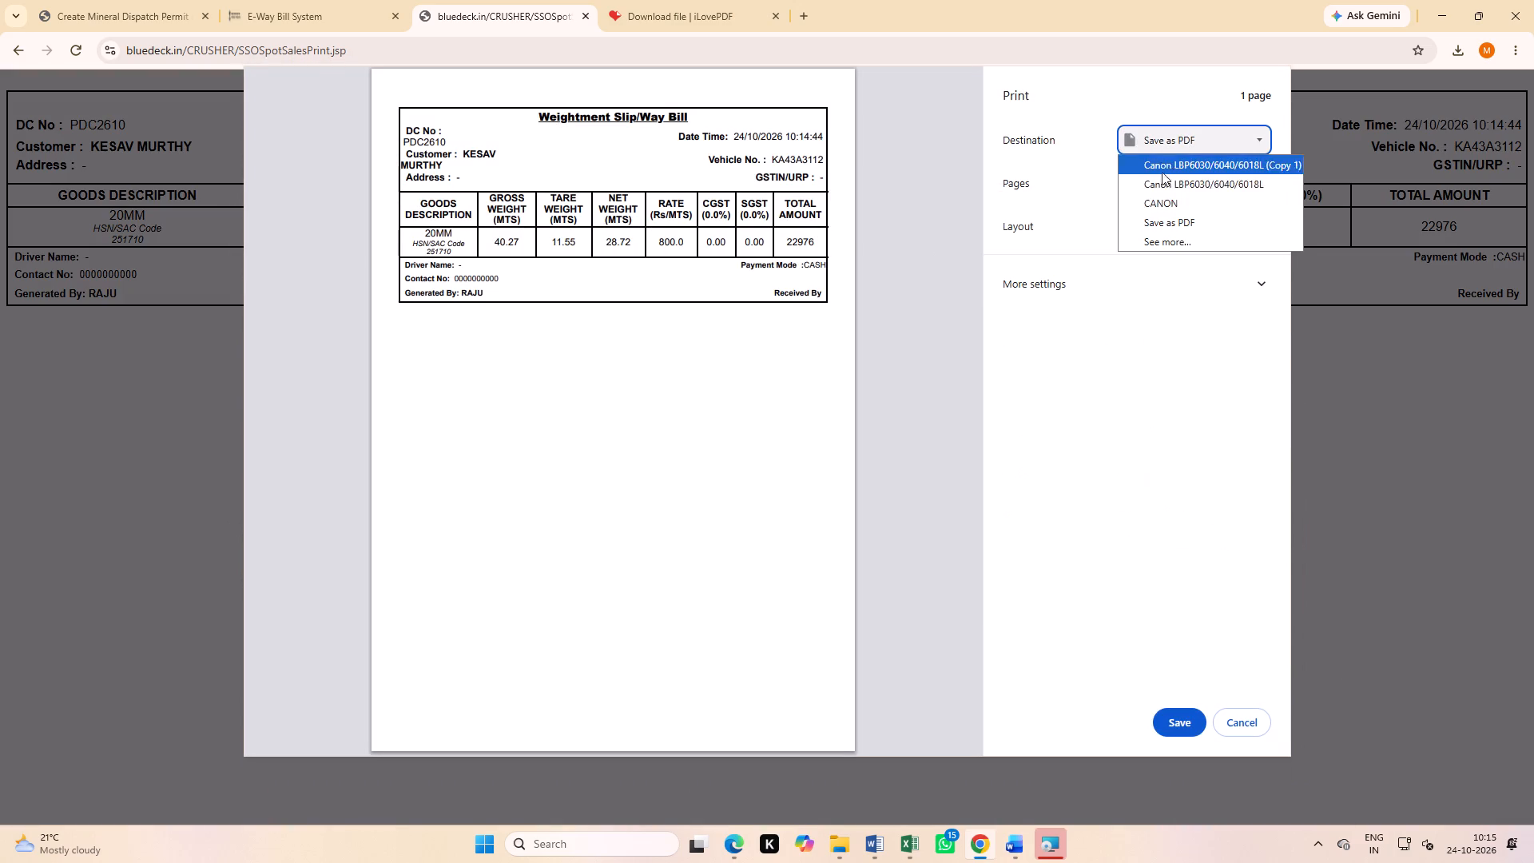
click(1166, 169)
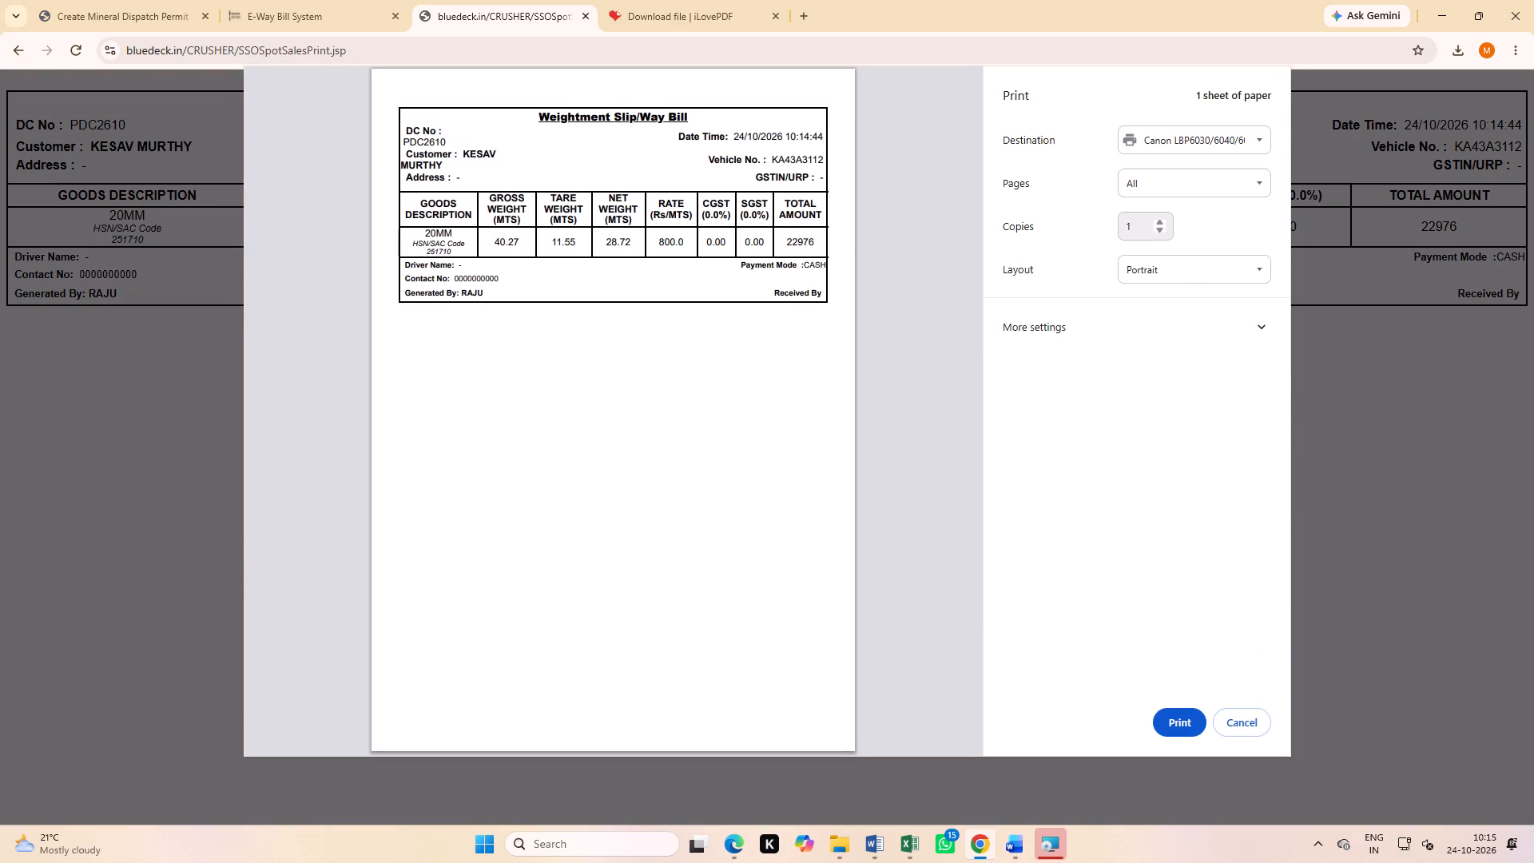